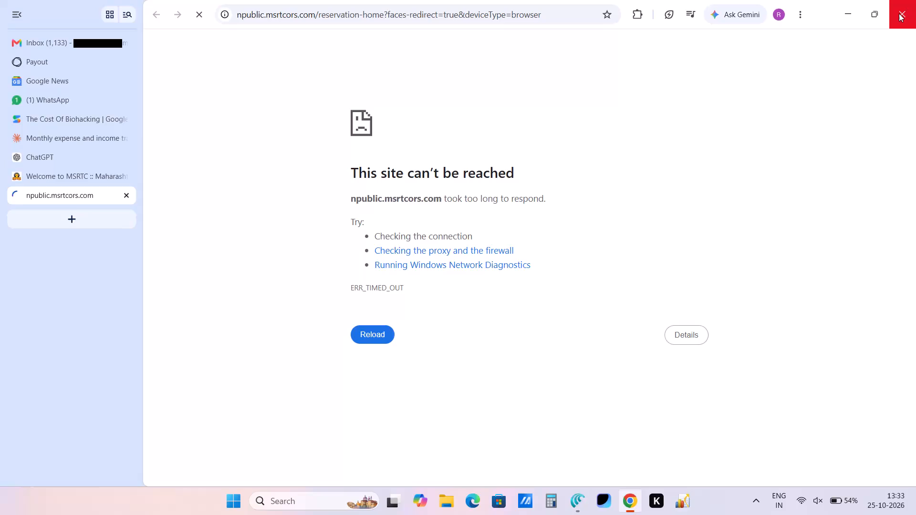
Close the browser window and open the customer's workbook ending in -17 from their subfolder in the desktop Bills folder.
{"action": "left_click", "coordinate": [899, 13]}
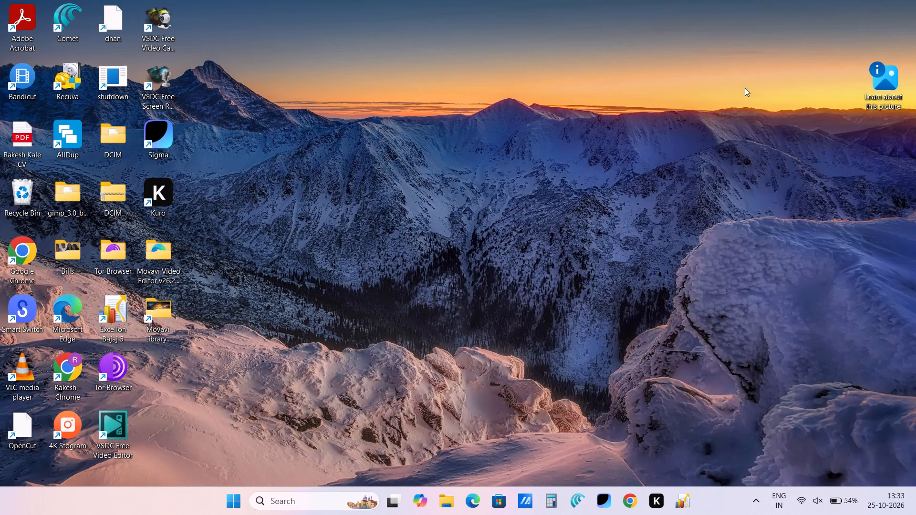
{"action": "double_click", "coordinate": [62, 254]}
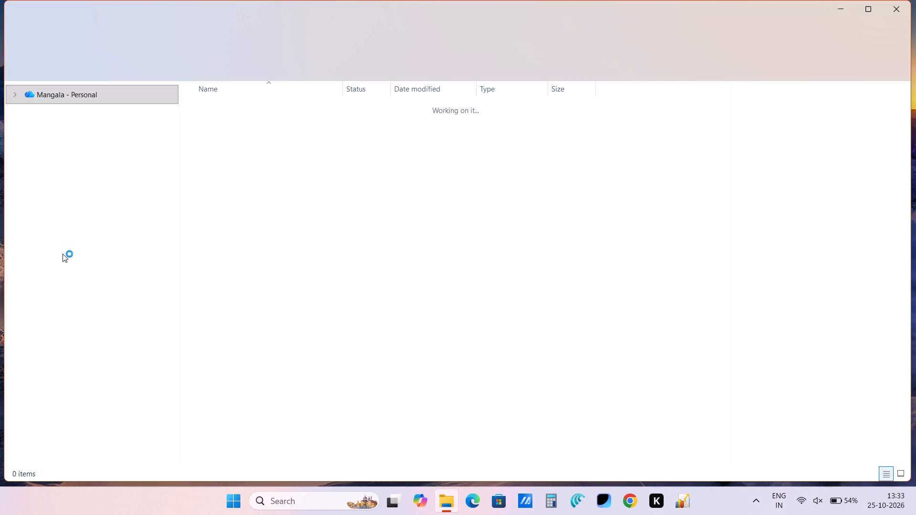
{"action": "double_click", "coordinate": [260, 164]}
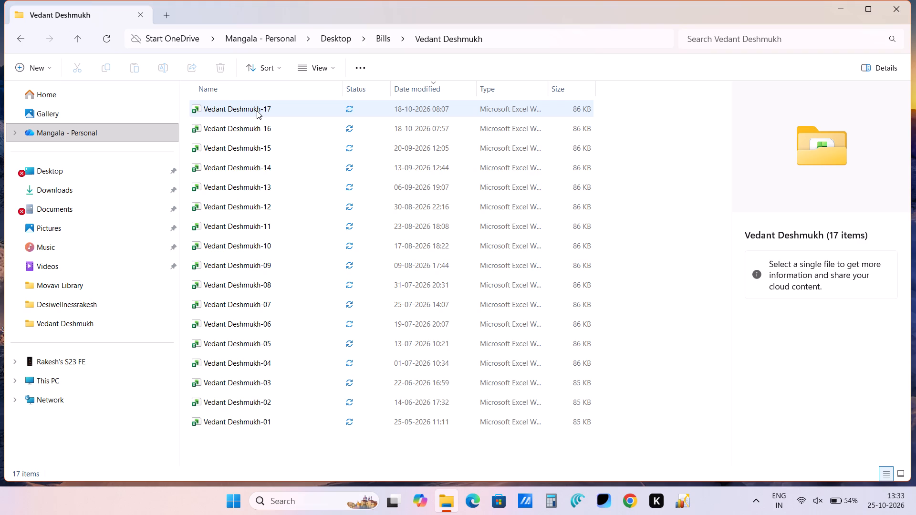
{"action": "double_click", "coordinate": [257, 111]}
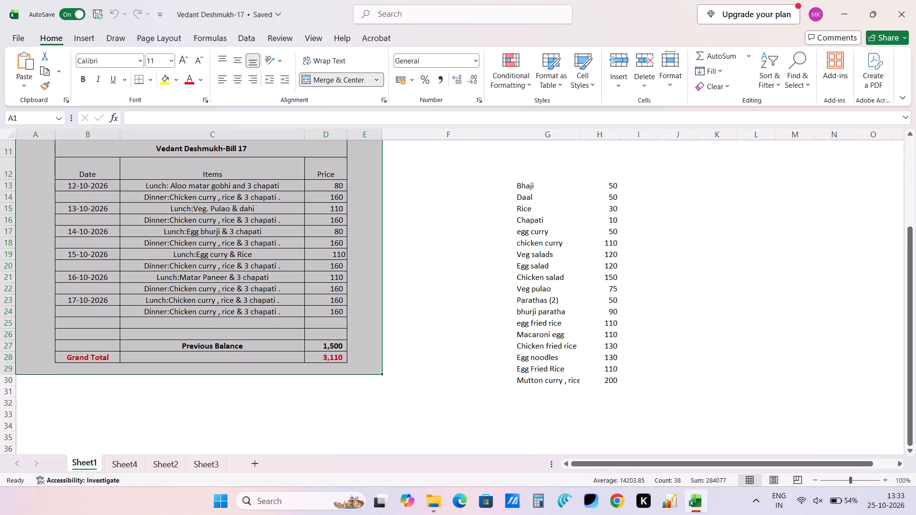
Save a copy of the workbook in the customer's Bills subfolder, with the file name's number changed to 18.
{"action": "key", "text": "alt+f"}
{"action": "key", "text": "alt+a"}
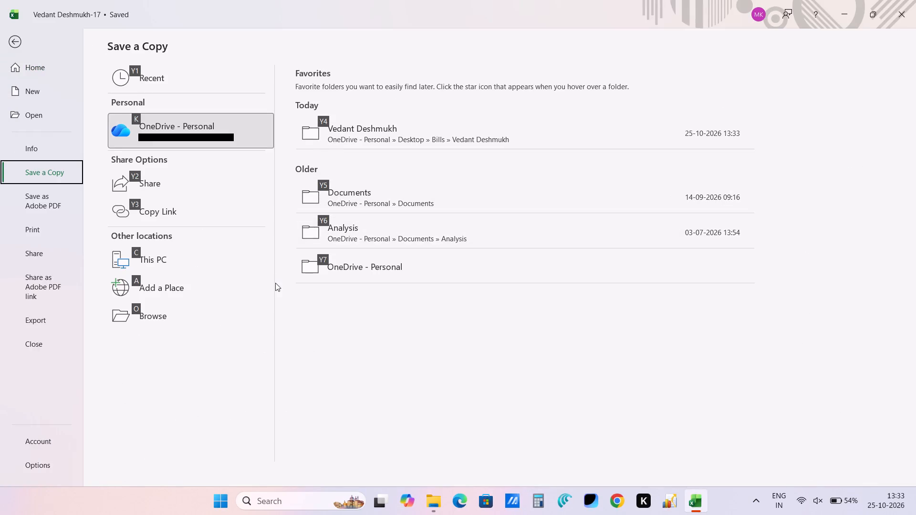
{"action": "left_click", "coordinate": [187, 316]}
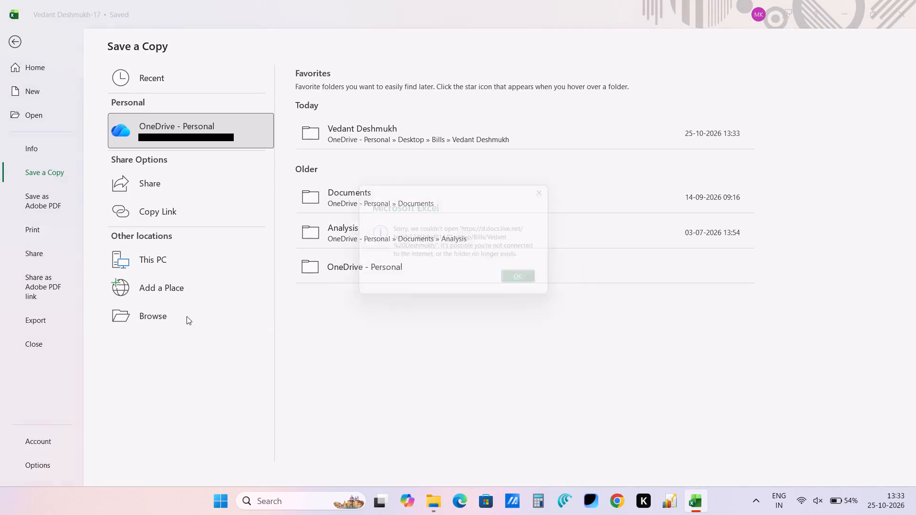
{"action": "left_click", "coordinate": [542, 284]}
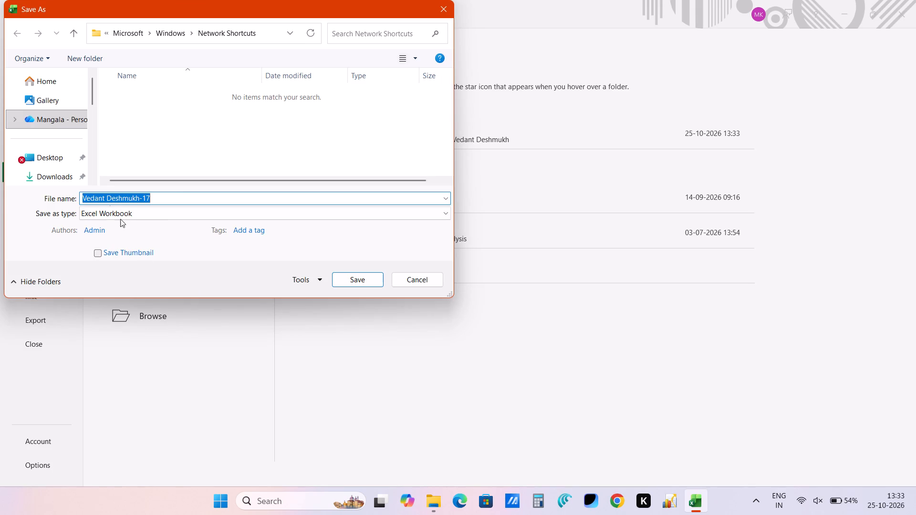
{"action": "double_click", "coordinate": [89, 164]}
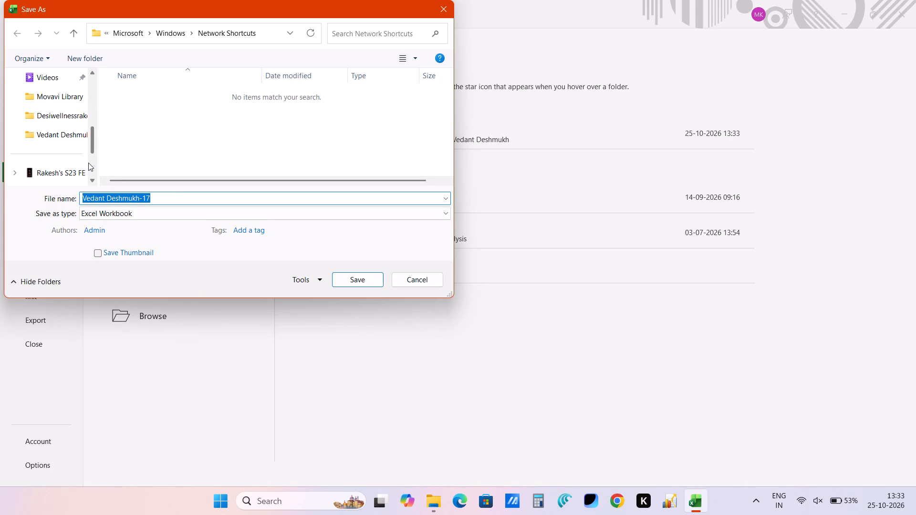
{"action": "left_click", "coordinate": [64, 137]}
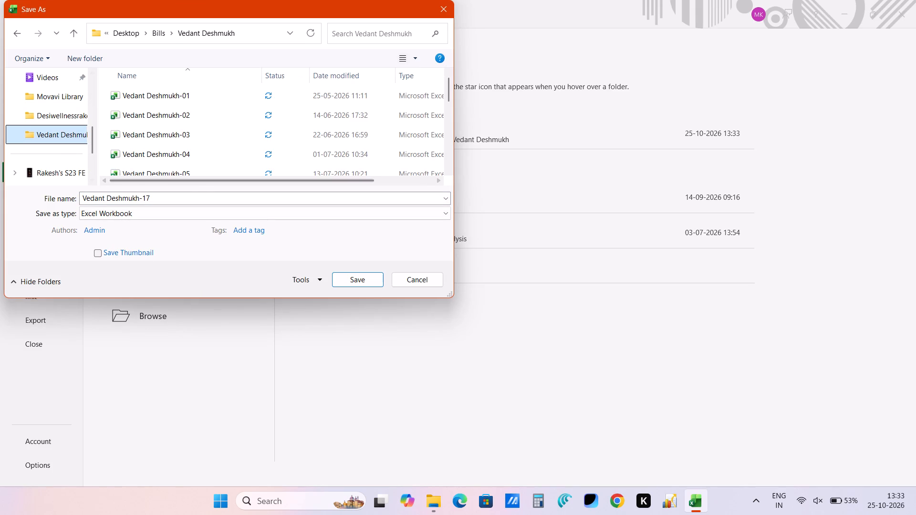
{"action": "double_click", "coordinate": [207, 199]}
{"action": "left_click", "coordinate": [207, 199]}
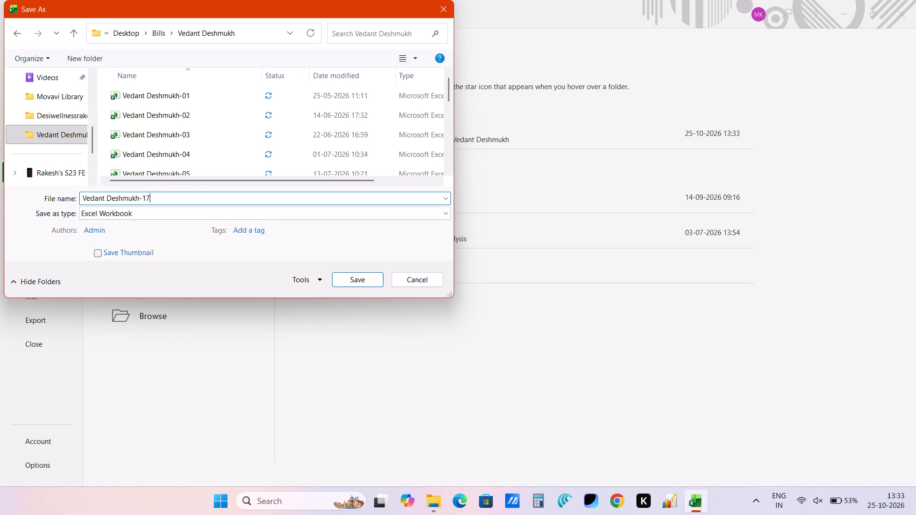
{"action": "key", "text": "BackSpace"}
{"action": "key", "text": "8"}
{"action": "key", "text": "Return"}
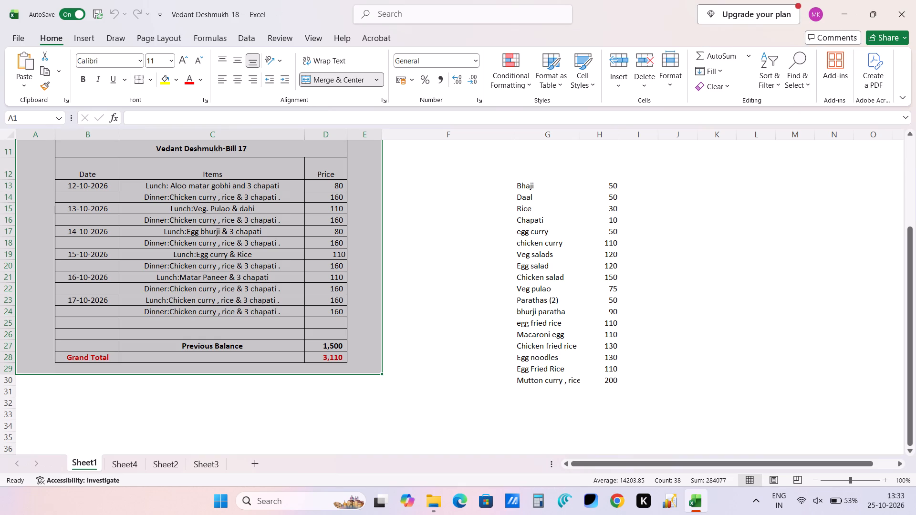
Set the bill number in the title row above the Date, Items and Price headers to 18.
{"action": "left_click", "coordinate": [266, 147]}
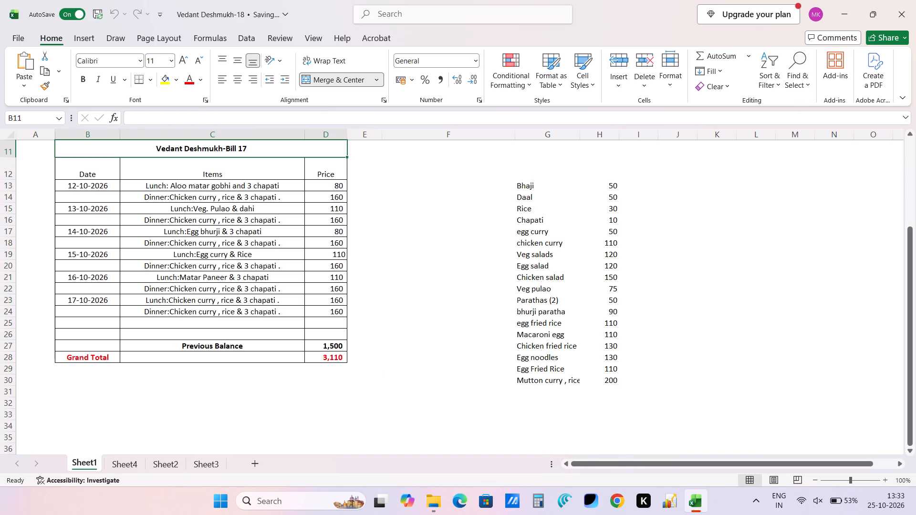
{"action": "left_click", "coordinate": [266, 147]}
{"action": "double_click", "coordinate": [266, 147]}
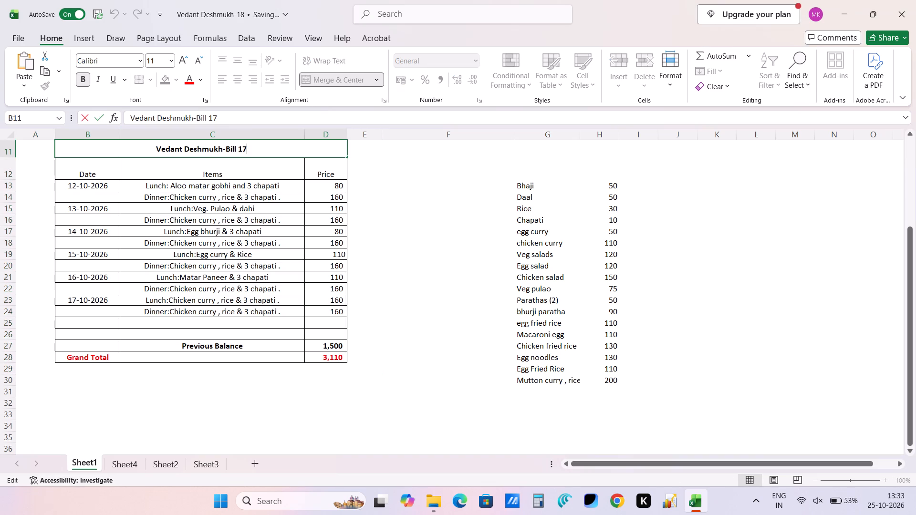
{"action": "key", "text": "BackSpace"}
{"action": "key", "text": "8"}
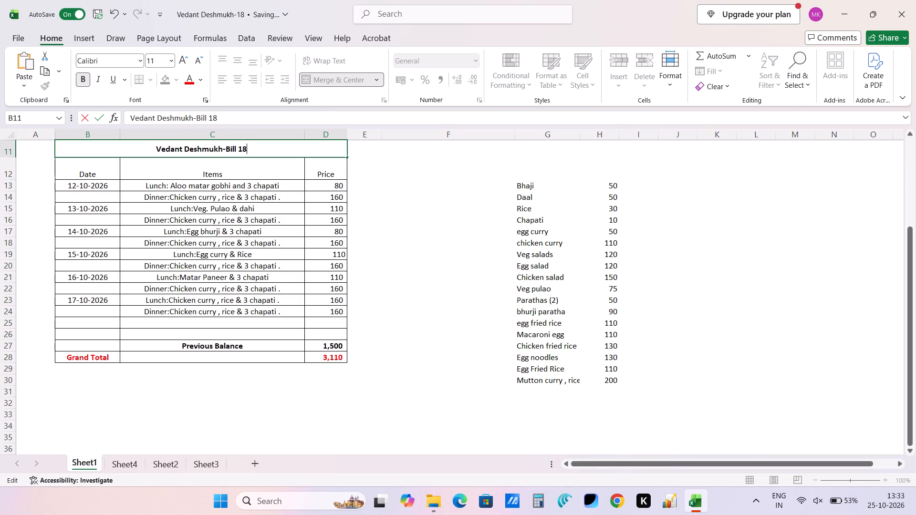
{"action": "key", "text": "Return"}
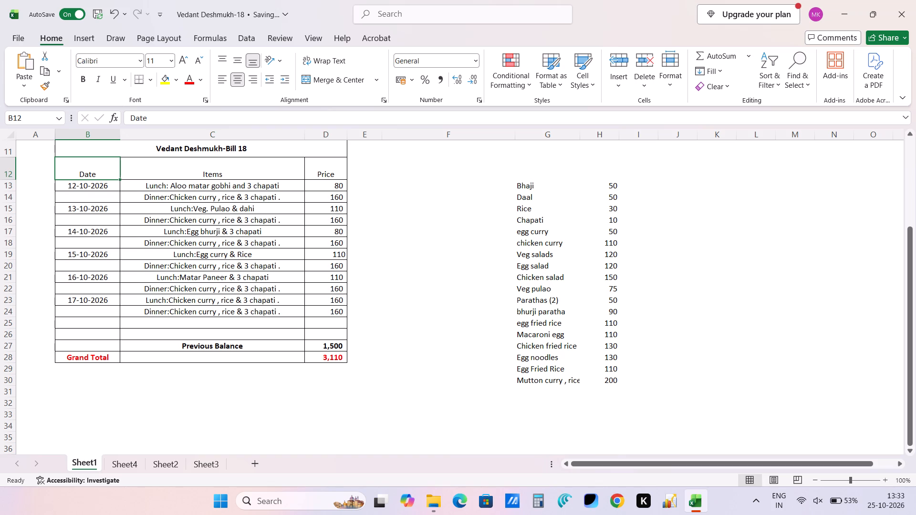
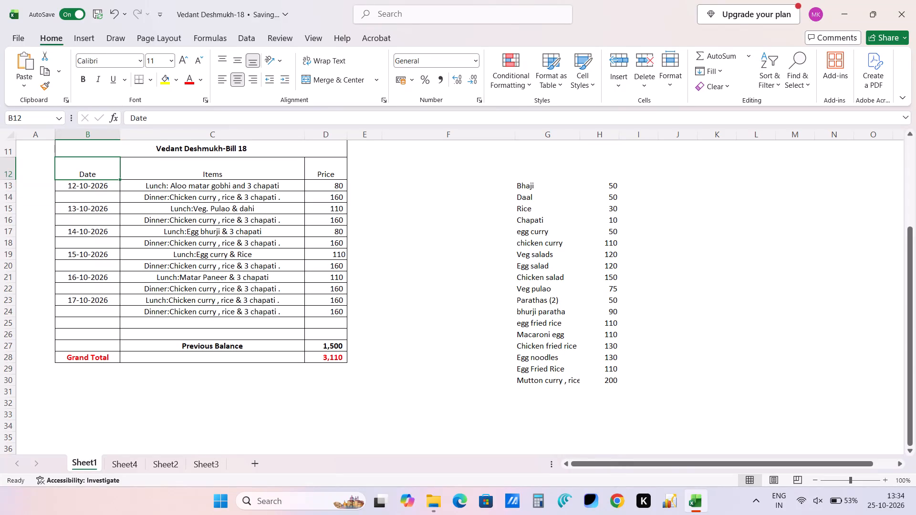
Set the first date in the bill's Date column to 19-10-2026.
{"action": "left_click", "coordinate": [83, 186]}
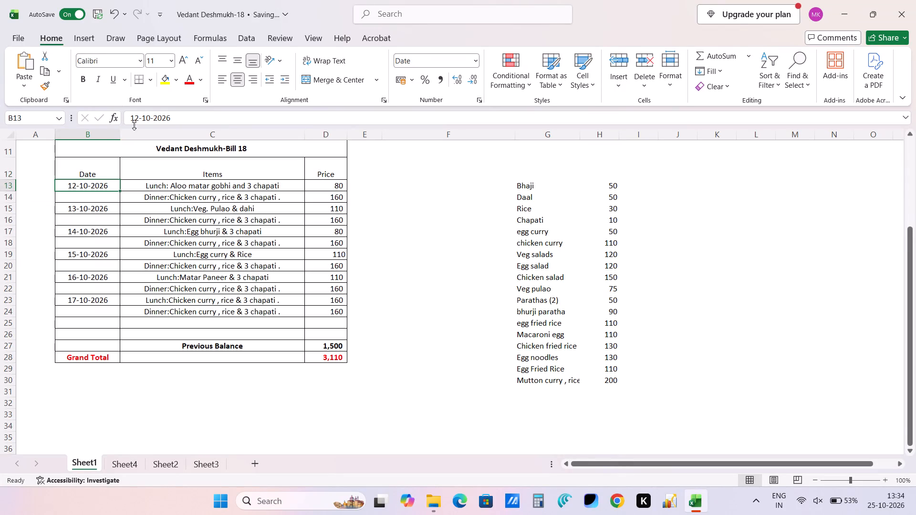
{"action": "left_click", "coordinate": [134, 121]}
{"action": "key", "text": "shift+Right"}
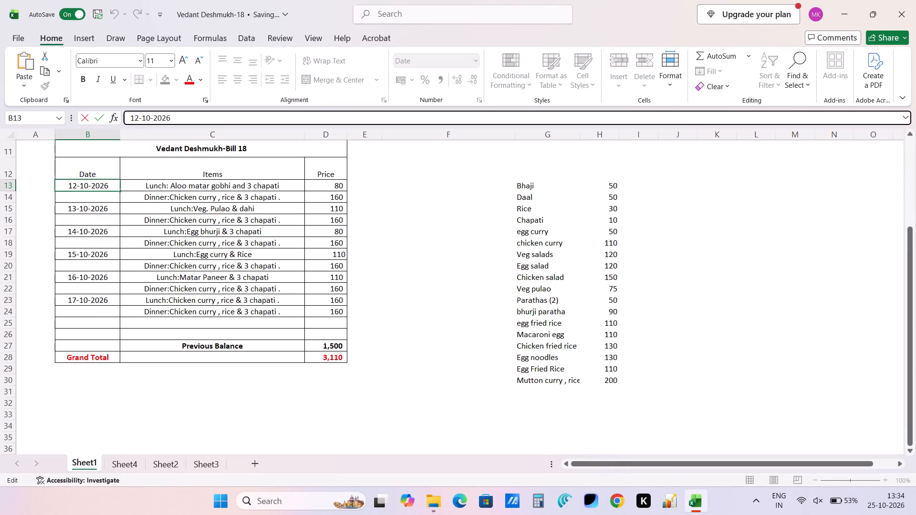
{"action": "key", "text": "9"}
{"action": "key", "text": "Return"}
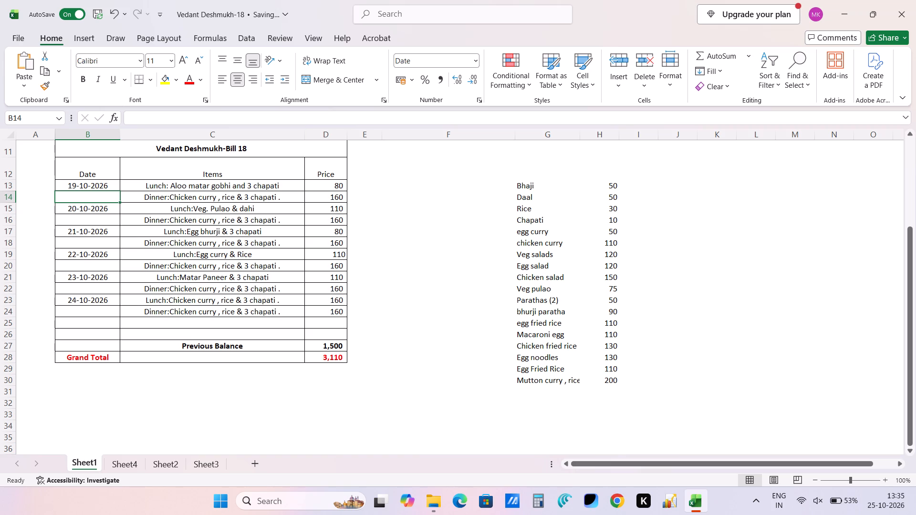
Copy the 24-10-2026 lunch and dinner items with their prices over the 19-10-2026 lunch and dinner entries.
{"action": "left_click", "coordinate": [222, 302]}
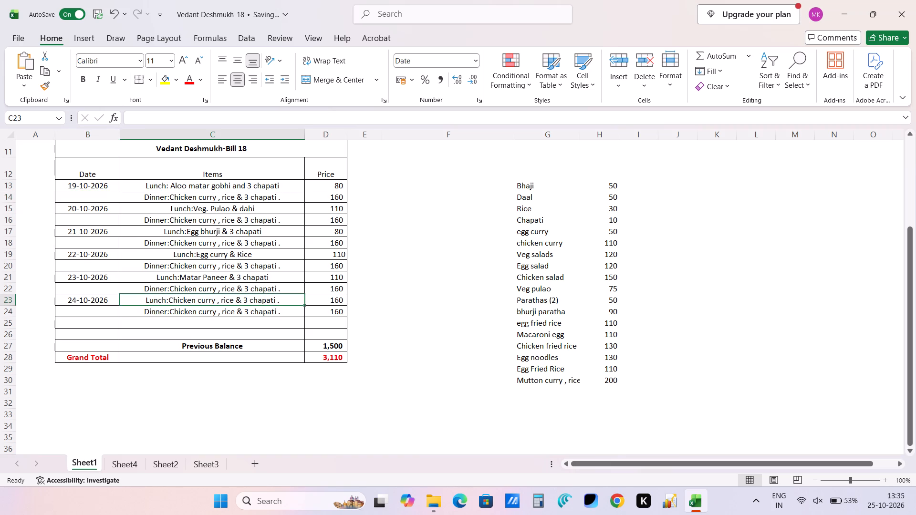
{"action": "key", "text": "shift+Right"}
{"action": "key", "text": "shift+Down"}
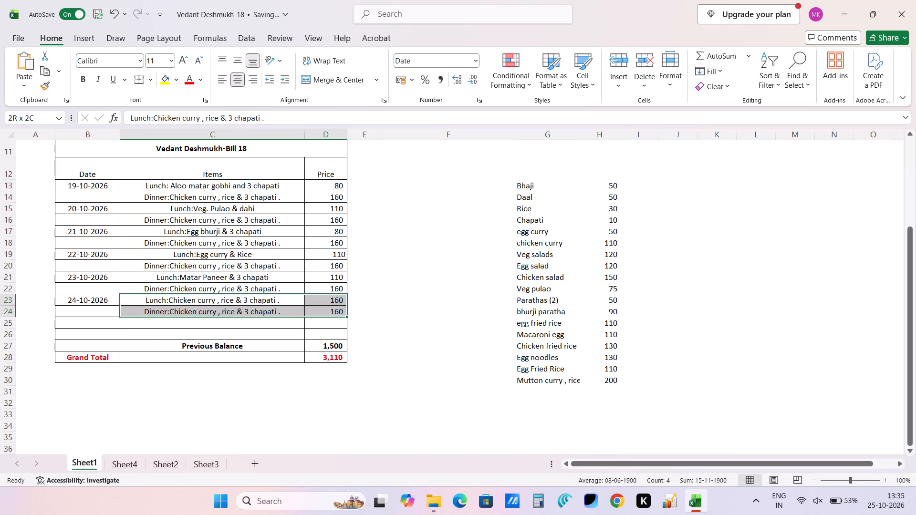
{"action": "key", "text": "ctrl+c"}
{"action": "key", "text": "Up"}
{"action": "key", "text": "Up"}
{"action": "key", "text": "Up"}
{"action": "key", "text": "Up"}
{"action": "key", "text": "Up"}
{"action": "key", "text": "Up"}
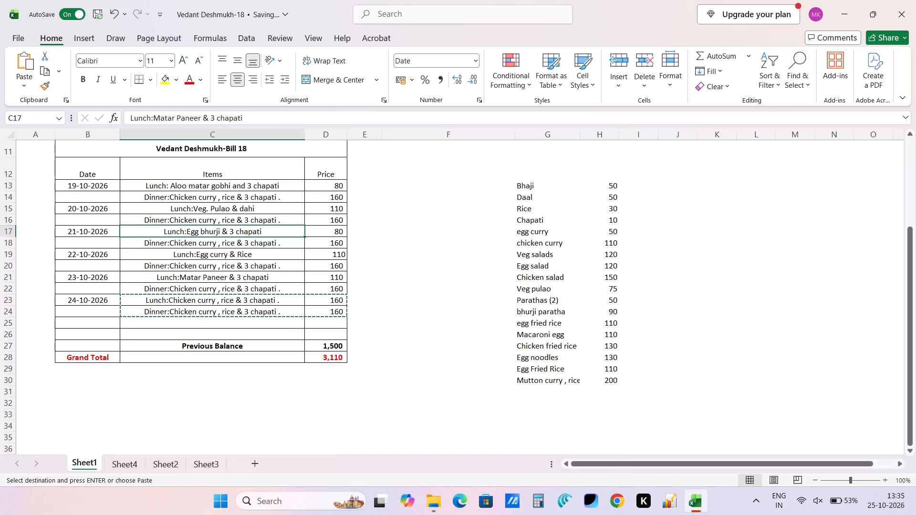
{"action": "key", "text": "Up"}
{"action": "key", "text": "Up"}
{"action": "key", "text": "Up"}
{"action": "key", "text": "Up"}
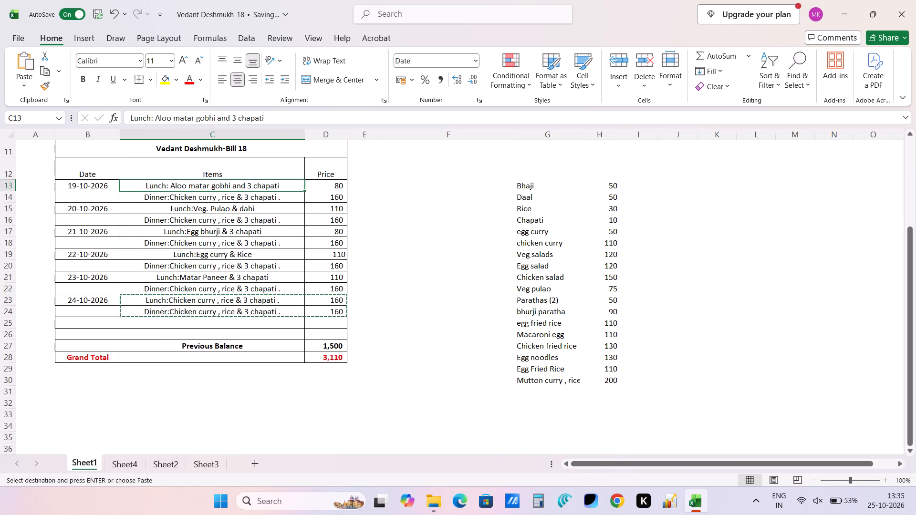
{"action": "key", "text": "Return"}
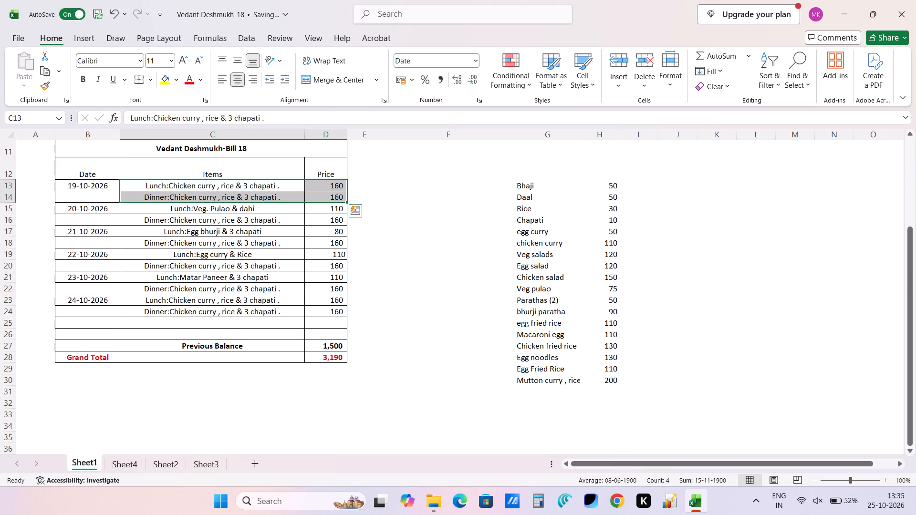
Copy the 19-10-2026 lunch and dinner items with their prices over the 20-10-2026 entries.
{"action": "key", "text": "ctrl+c"}
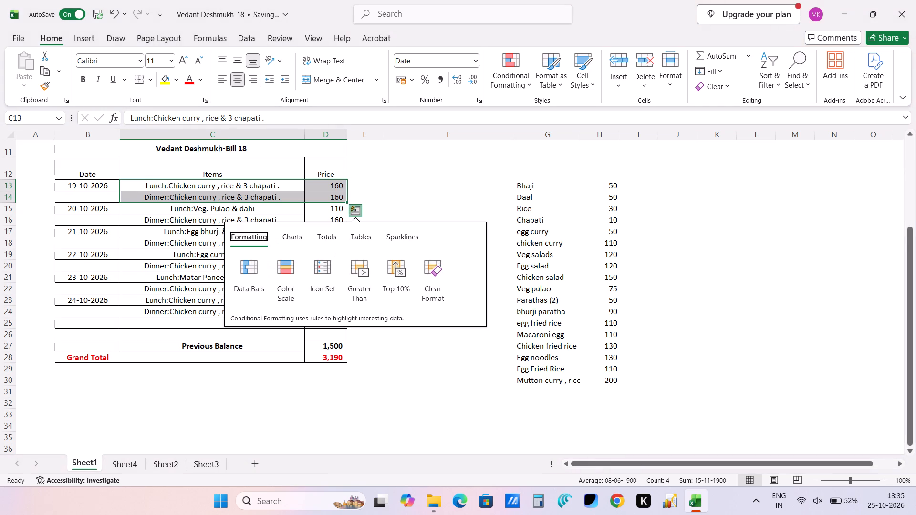
{"action": "key", "text": "Escape"}
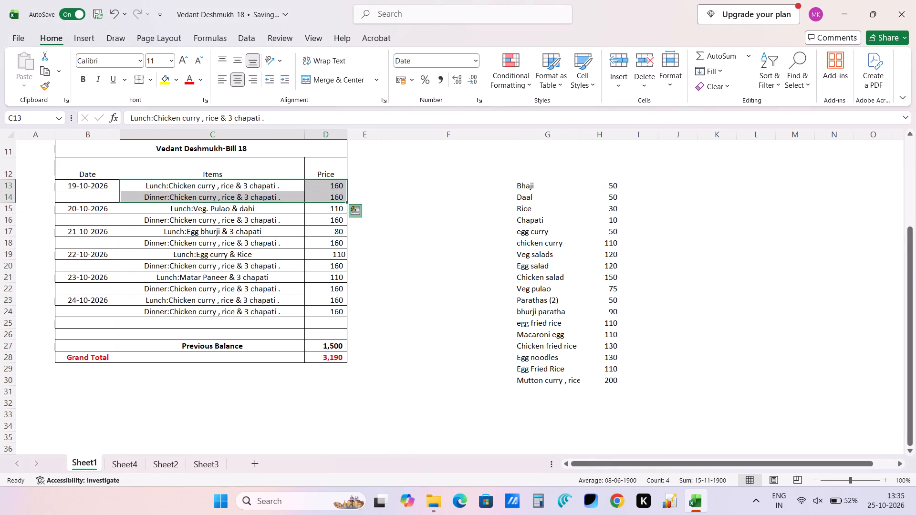
{"action": "key", "text": "ctrl+c"}
{"action": "key", "text": "Down"}
{"action": "key", "text": "Down"}
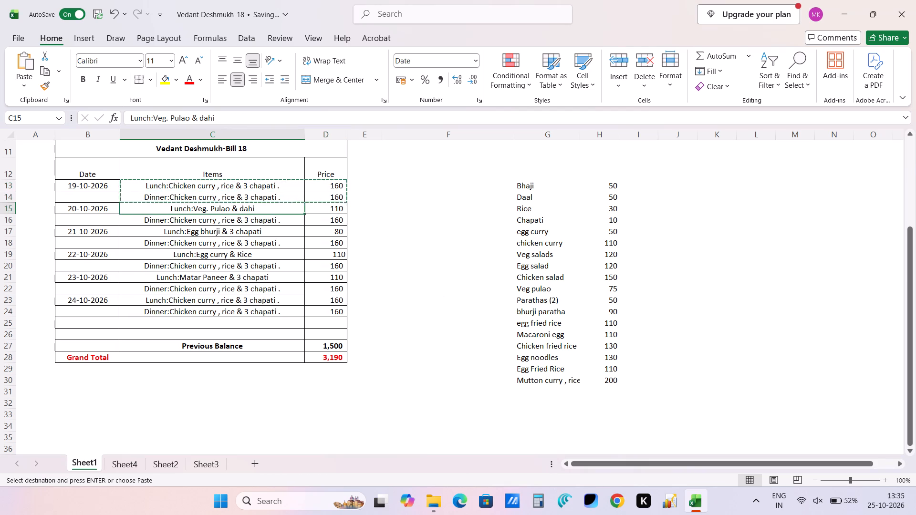
{"action": "key", "text": "Return"}
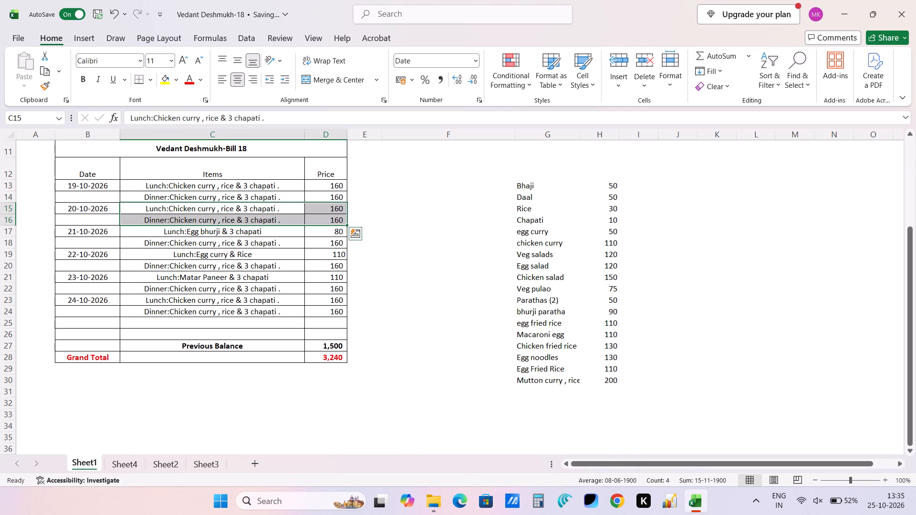
Change the dish in the 21-10-2026 lunch item to Patta gobi chana dal, keeping the 3 chapati.
{"action": "key", "text": "Down"}
{"action": "key", "text": "Down"}
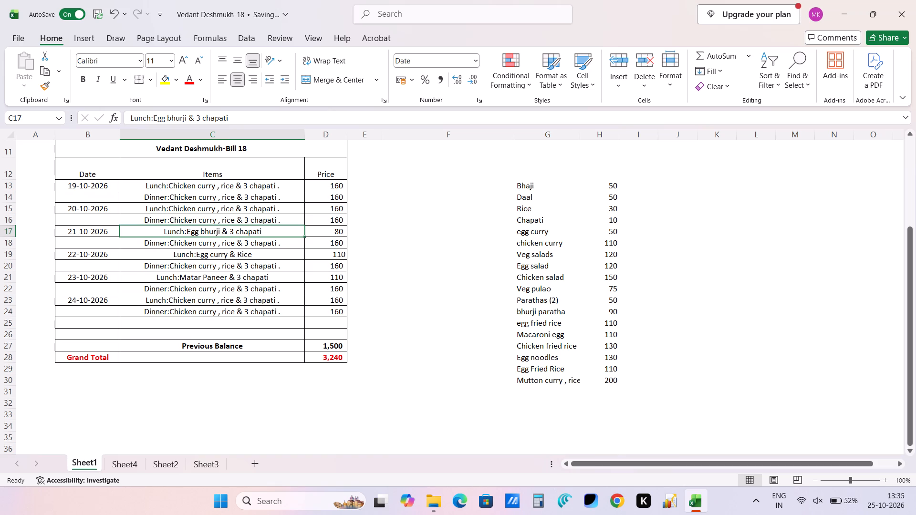
{"action": "left_click", "coordinate": [187, 120]}
{"action": "key", "text": "BackSpace"}
{"action": "key", "text": "BackSpace"}
{"action": "key", "text": "BackSpace"}
{"action": "key", "text": "BackSpace"}
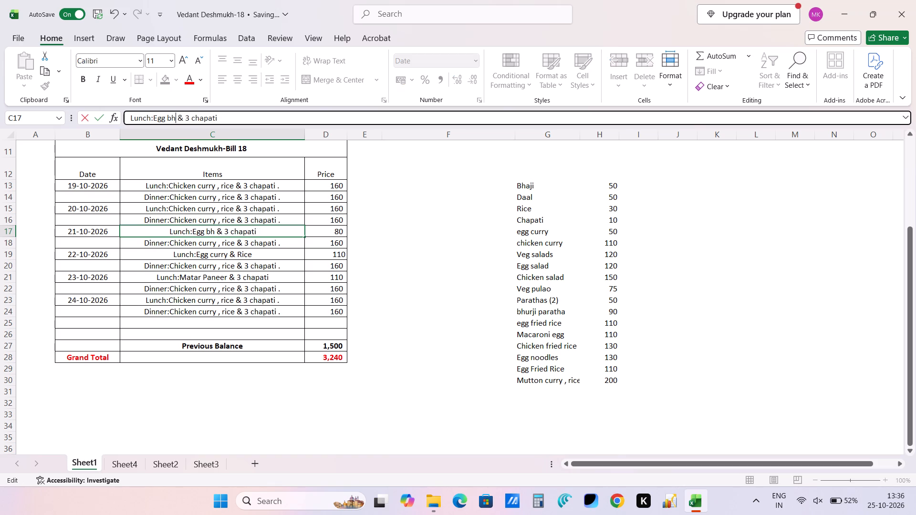
{"action": "key", "text": "BackSpace"}
{"action": "key", "text": "BackSpace"}
{"action": "key", "text": "BackSpace"}
{"action": "key", "text": "BackSpace"}
{"action": "key", "text": "BackSpace"}
{"action": "key", "text": "BackSpace"}
{"action": "type", "text": "Patta"}
{"action": "key", "text": "space"}
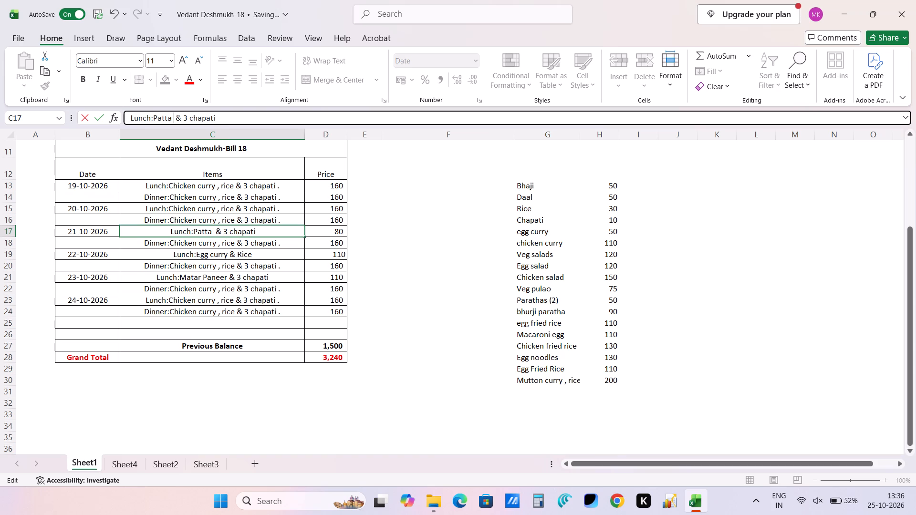
{"action": "key", "text": "g"}
{"action": "type", "text": "obhi"}
{"action": "key", "text": "BackSpace"}
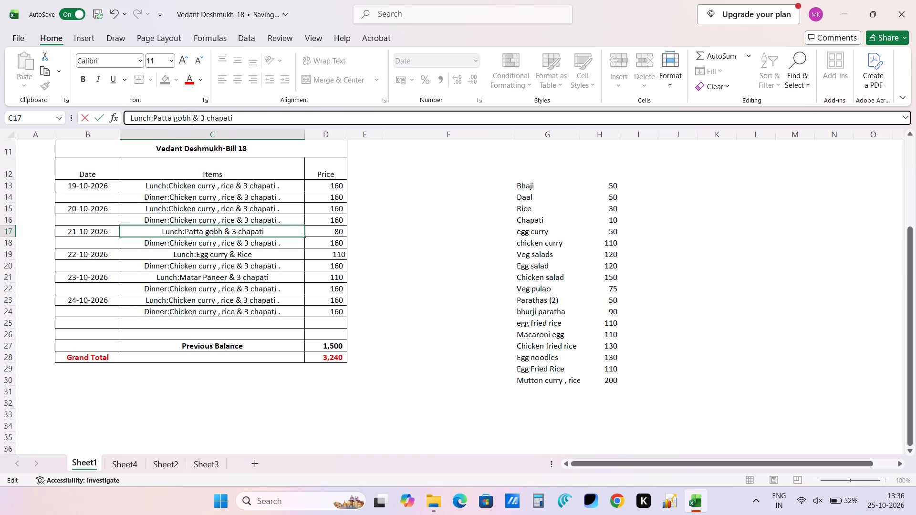
{"action": "key", "text": "BackSpace"}
{"action": "type", "text": "i chna"}
{"action": "key", "text": "BackSpace"}
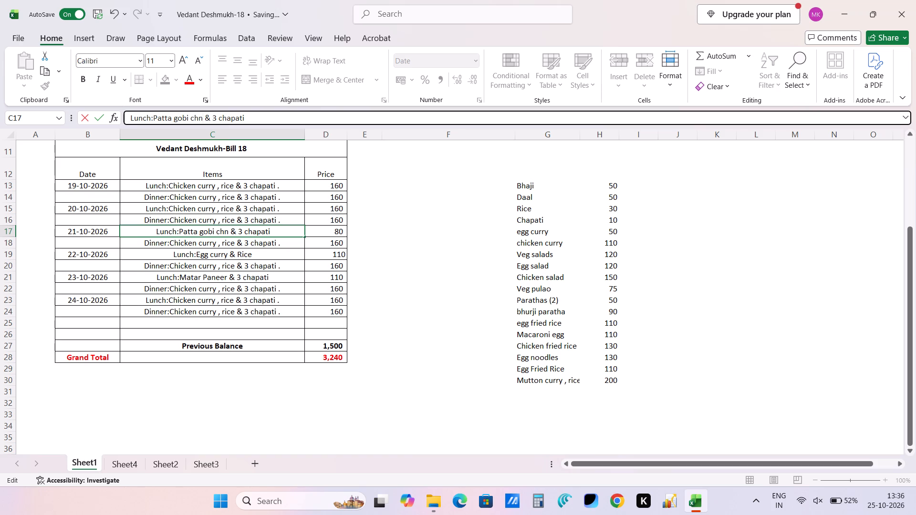
{"action": "key", "text": "BackSpace"}
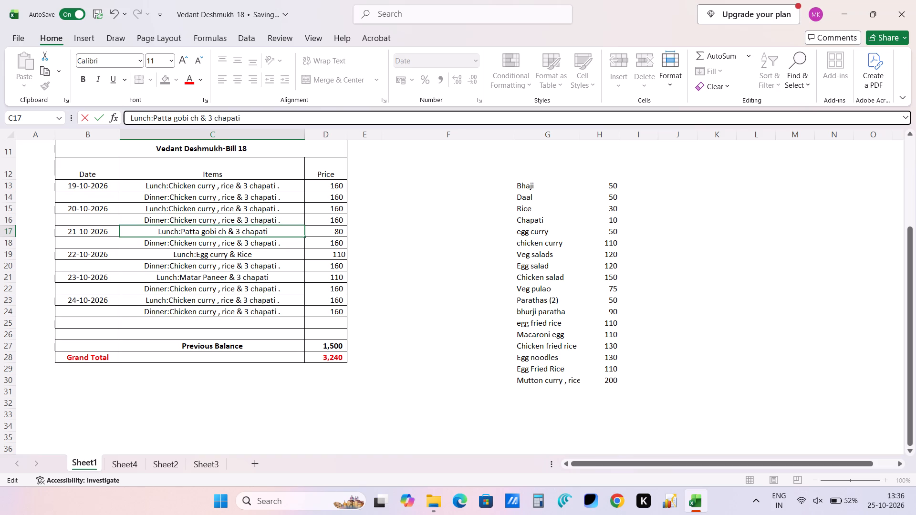
{"action": "type", "text": "ana dal"}
{"action": "key", "text": "Tab"}
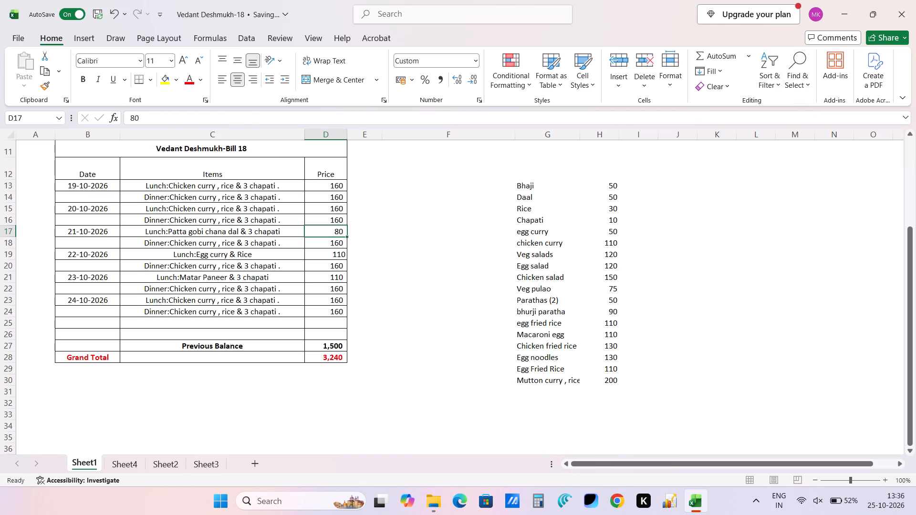
{"action": "key", "text": "Left"}
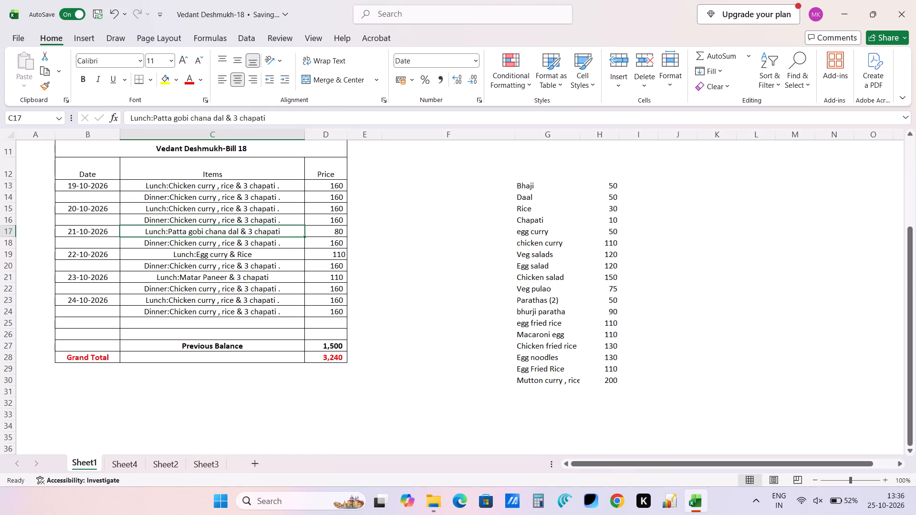
Change the 22-10-2026 lunch item to Matki rassa & Rice and set its price to 80.
{"action": "left_click", "coordinate": [243, 255]}
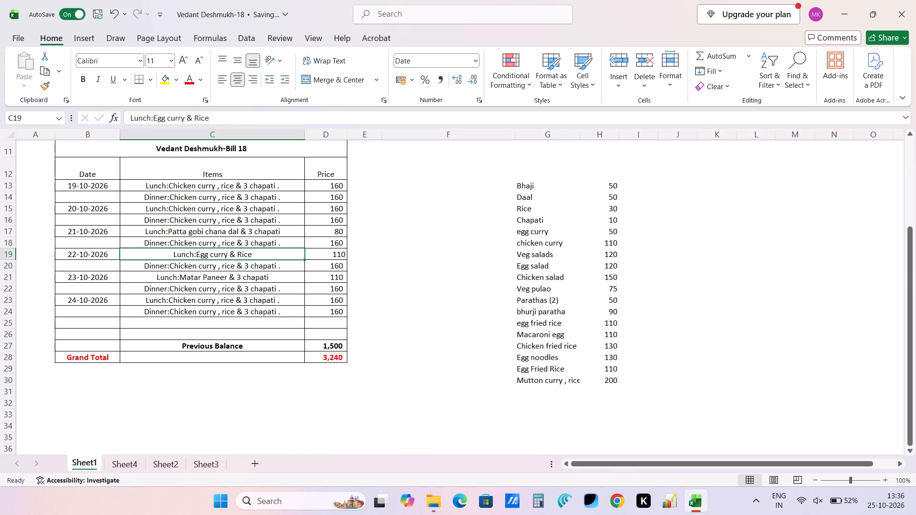
{"action": "double_click", "coordinate": [198, 252]}
{"action": "key", "text": "Left"}
{"action": "key", "text": "shift+Right"}
{"action": "key", "text": "shift+Right"}
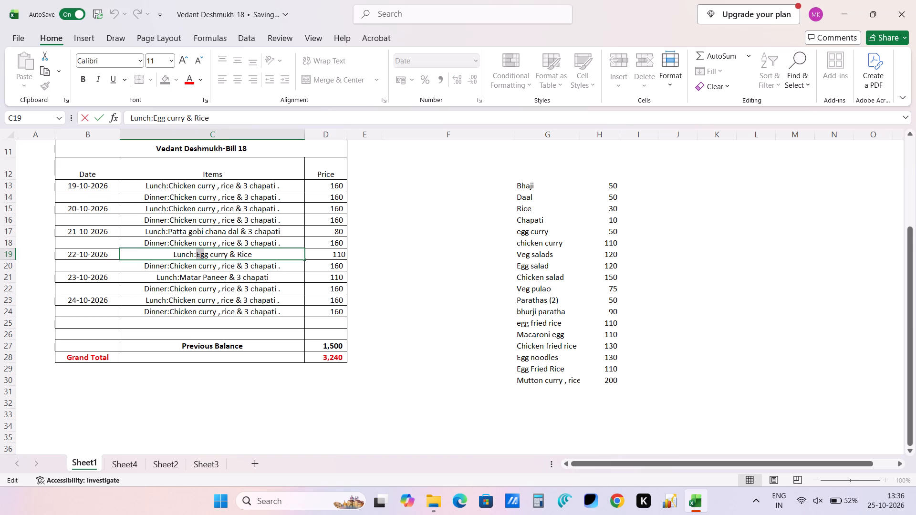
{"action": "key", "text": "shift+Right"}
{"action": "key", "text": "shift+Right"}
{"action": "key", "text": "shift+Right"}
{"action": "key", "text": "shift+Right"}
{"action": "key", "text": "shift+Right"}
{"action": "key", "text": "shift+Right"}
{"action": "key", "text": "shift+Right"}
{"action": "type", "text": "Matki rassa"}
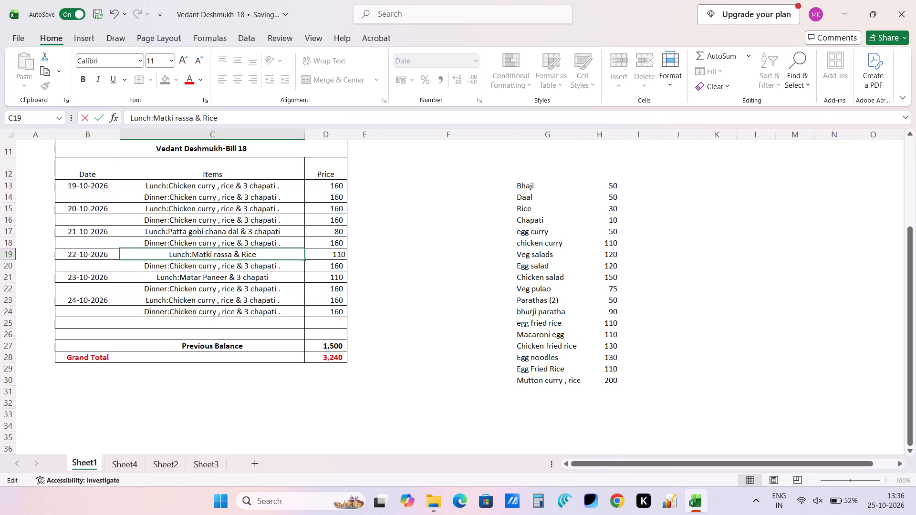
{"action": "key", "text": "Tab"}
{"action": "type", "text": "80"}
{"action": "key", "text": "Return"}
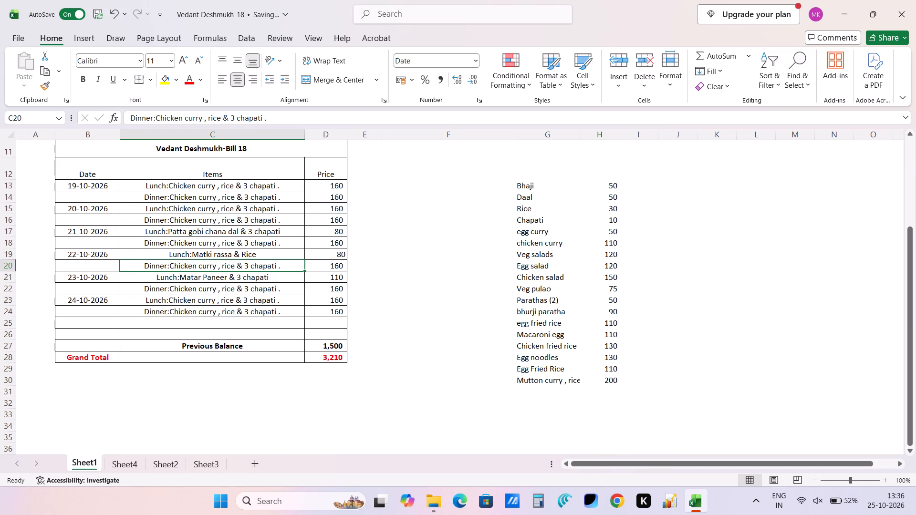
Change the 23-10-2026 lunch item to Boil egg bhurji & 3 chapati and set its price to 80.
{"action": "left_click", "coordinate": [264, 280]}
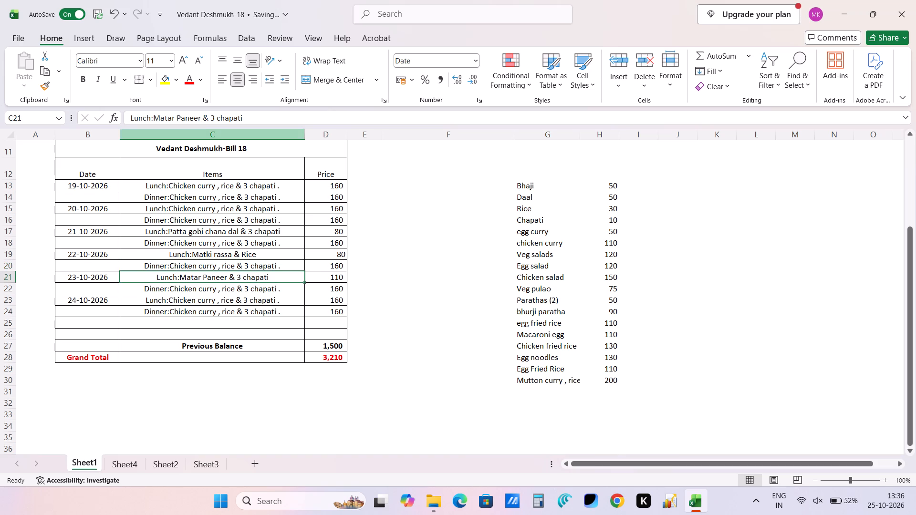
{"action": "left_click", "coordinate": [202, 121]}
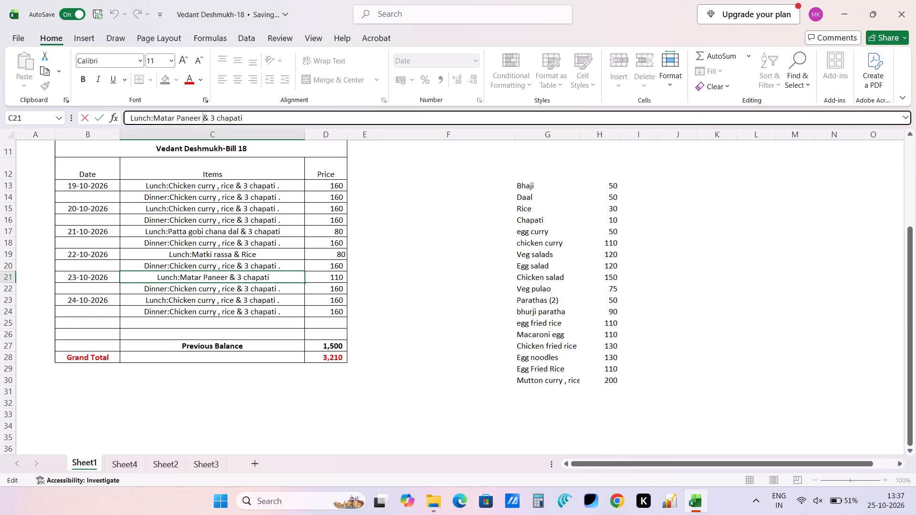
{"action": "key", "text": "Left"}
{"action": "key", "text": "shift+Left"}
{"action": "key", "text": "shift+Left"}
{"action": "key", "text": "shift+Left"}
{"action": "key", "text": "shift+Left"}
{"action": "key", "text": "shift+Left"}
{"action": "key", "text": "shift+Left"}
{"action": "key", "text": "shift+Left"}
{"action": "key", "text": "shift+Left"}
{"action": "key", "text": "shift+Left"}
{"action": "key", "text": "shift+Left"}
{"action": "key", "text": "shift+Left"}
{"action": "key", "text": "shift+Left"}
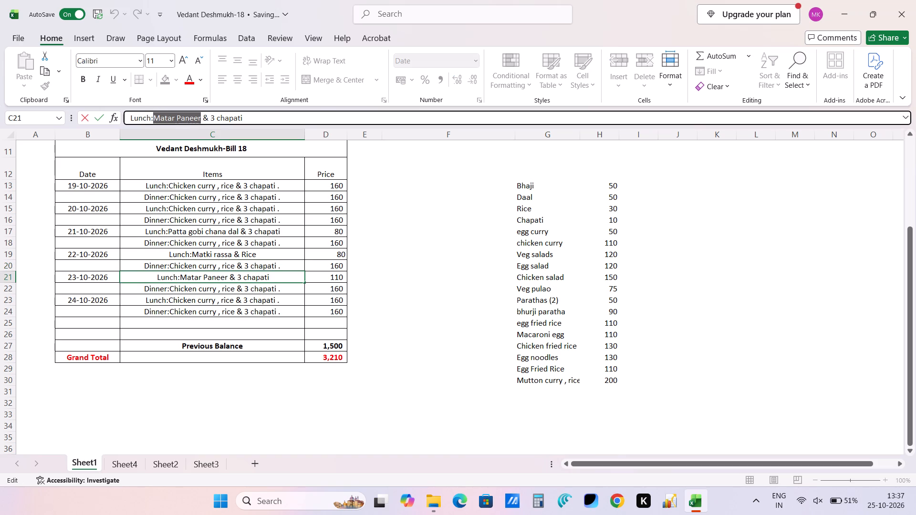
{"action": "key", "text": "shift+Left"}
{"action": "key", "text": "shift+Right"}
{"action": "type", "text": "Boil egg bhurji"}
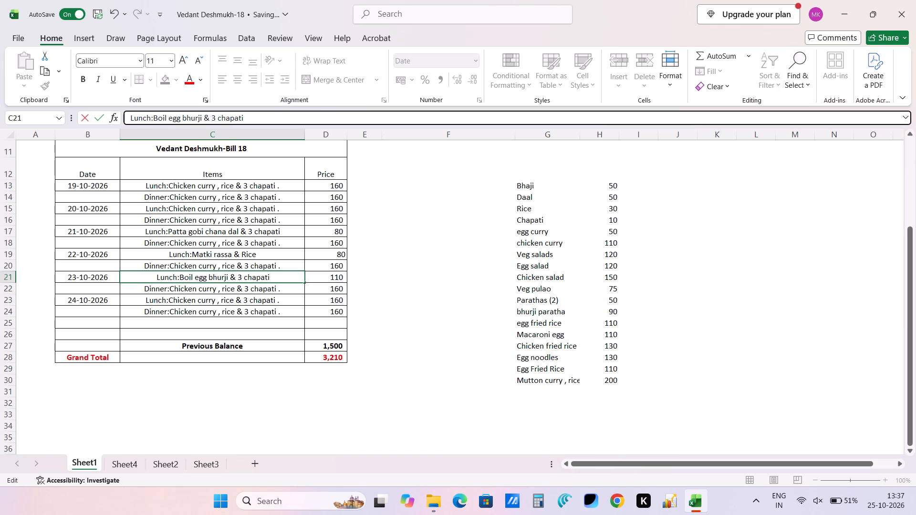
{"action": "key", "text": "Tab"}
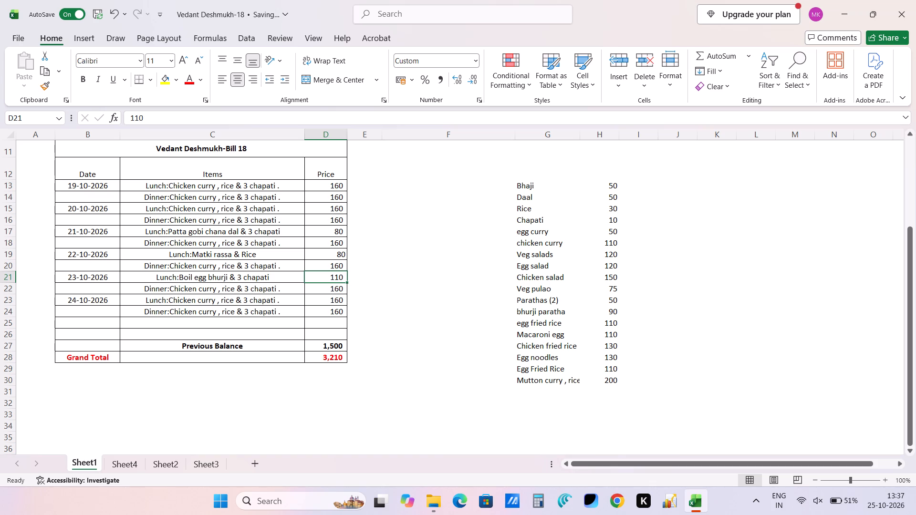
{"action": "type", "text": "80"}
{"action": "key", "text": "Return"}
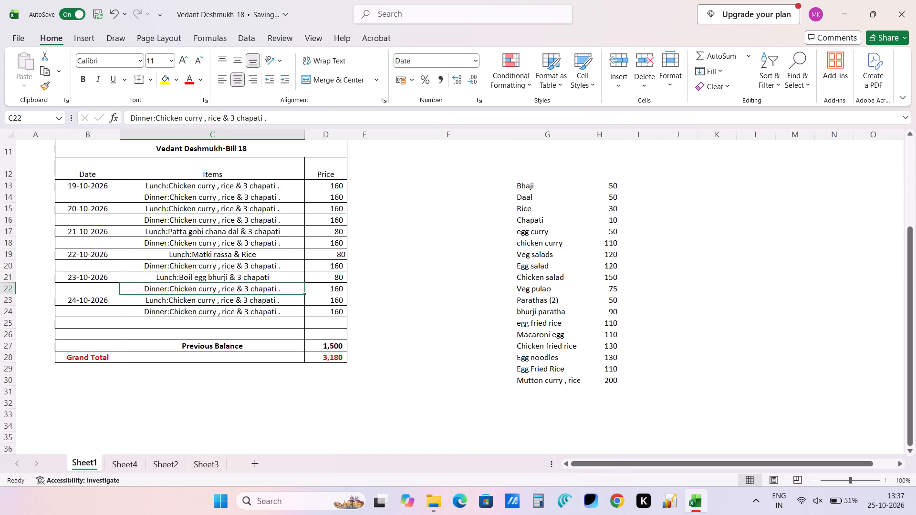
Change the 23-10-2026 dinner item to Prawns biryani, raita, chicken curry, 2 chapati.
{"action": "left_click", "coordinate": [157, 116]}
{"action": "type", "text": "Pwa"}
{"action": "key", "text": "BackSpace"}
{"action": "key", "text": "BackSpace"}
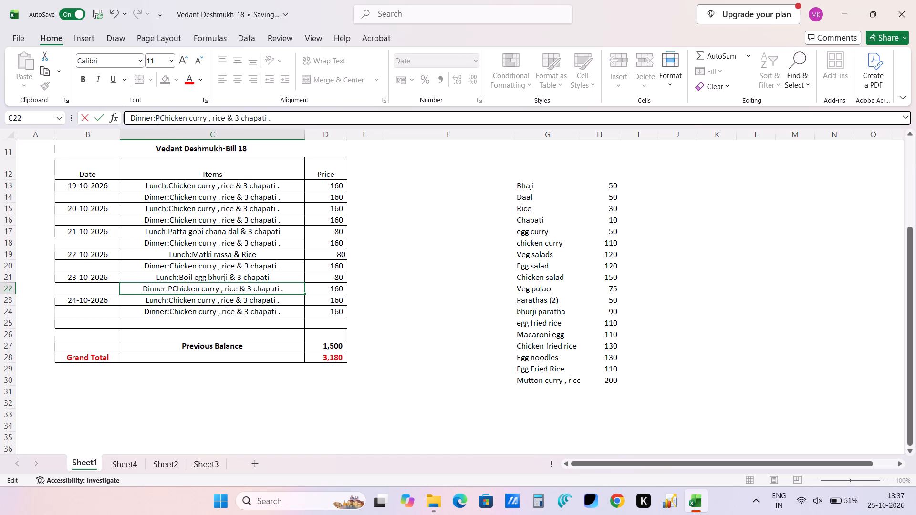
{"action": "type", "text": "rawns"}
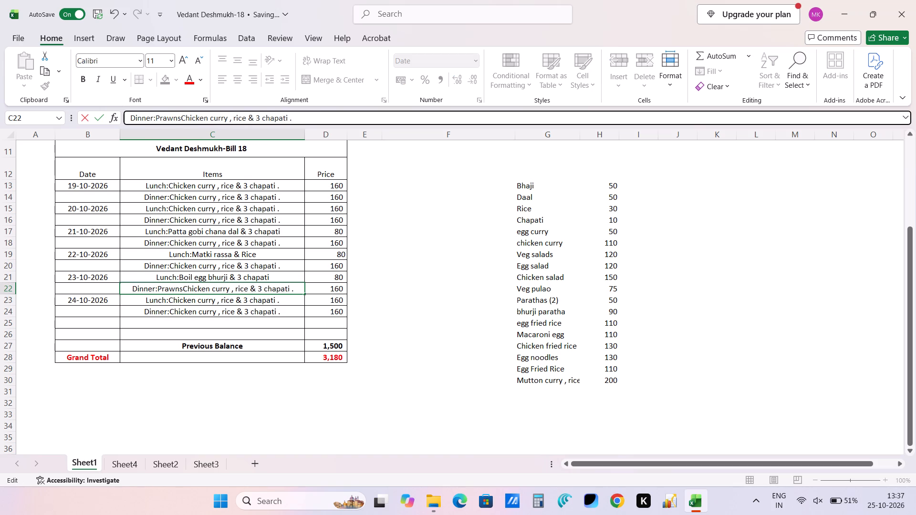
{"action": "key", "text": "space"}
{"action": "type", "text": "biryani"}
{"action": "key", "text": "space"}
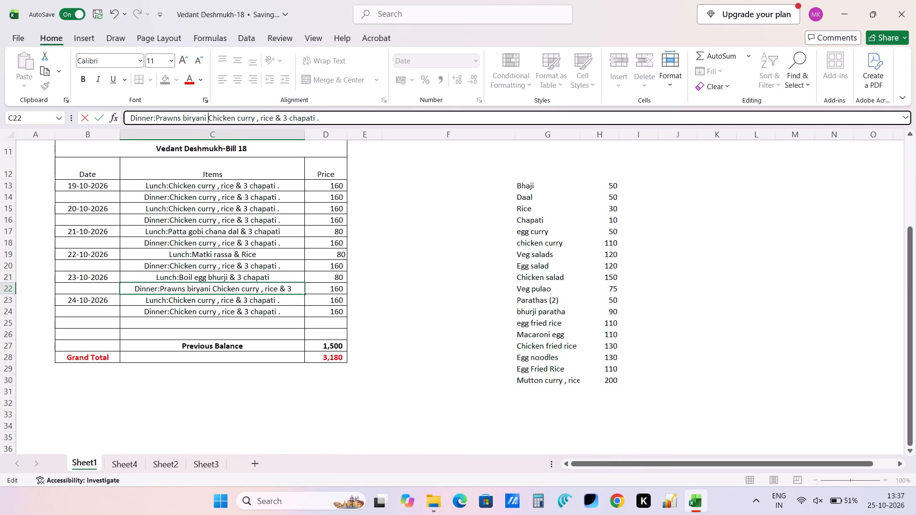
{"action": "type", "text": ",raita"}
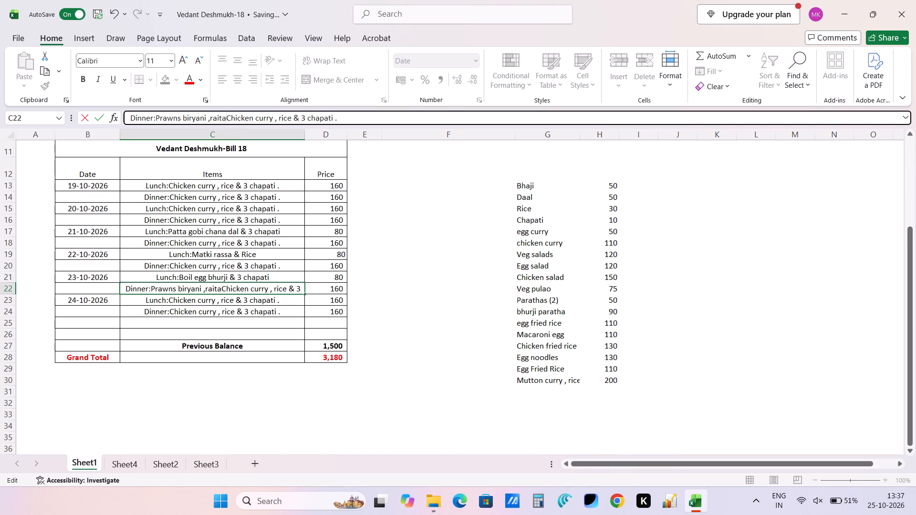
{"action": "key", "text": "comma"}
{"action": "key", "text": "shift+Right"}
{"action": "key", "text": "c"}
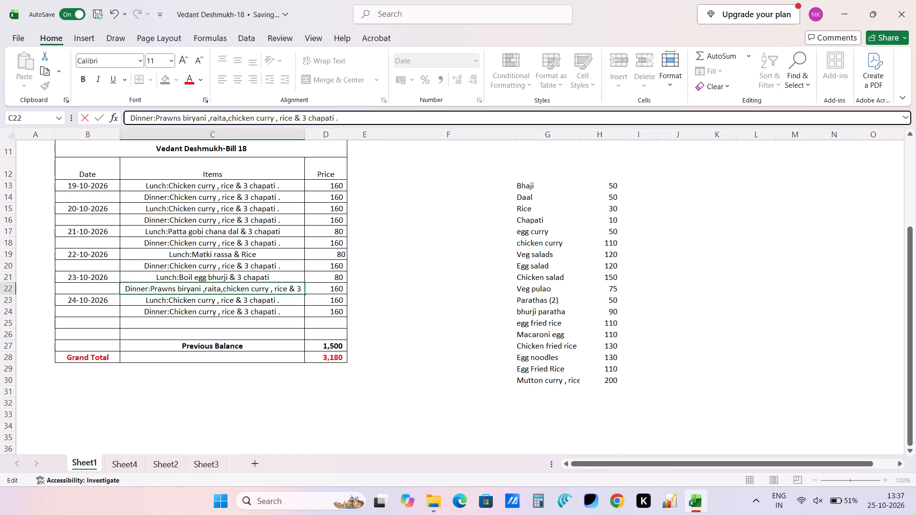
{"action": "left_click", "coordinate": [308, 116]}
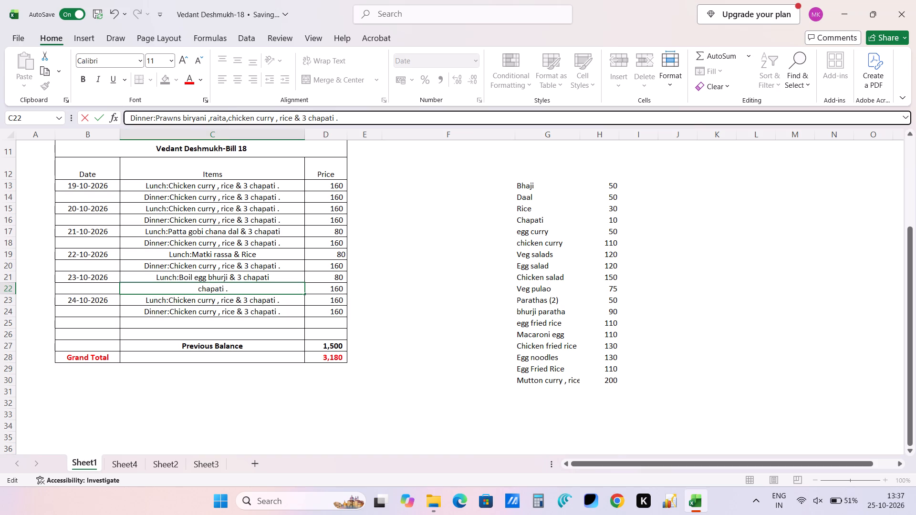
{"action": "key", "text": "BackSpace"}
{"action": "key", "text": "BackSpace"}
{"action": "key", "text": "BackSpace"}
{"action": "key", "text": "BackSpace"}
{"action": "key", "text": "BackSpace"}
{"action": "key", "text": "BackSpace"}
{"action": "key", "text": "BackSpace"}
{"action": "key", "text": "BackSpace"}
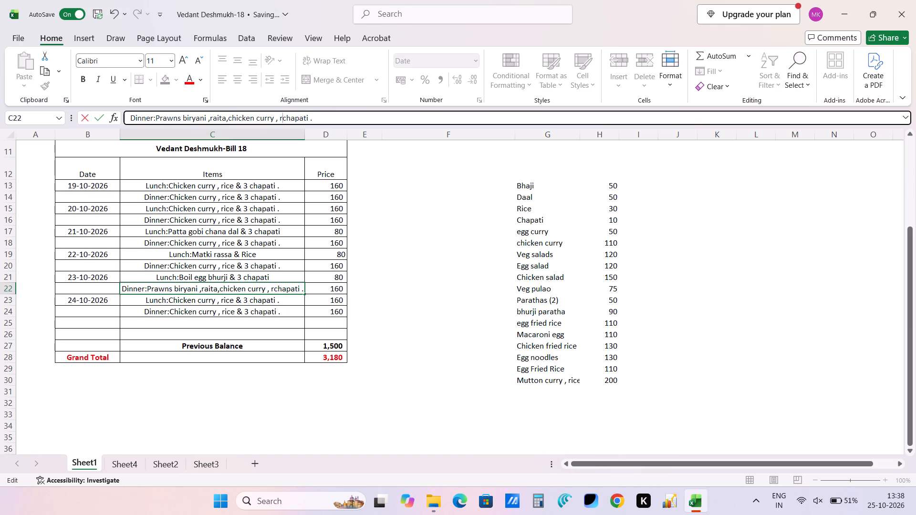
{"action": "key", "text": "BackSpace"}
{"action": "type", "text": "2"}
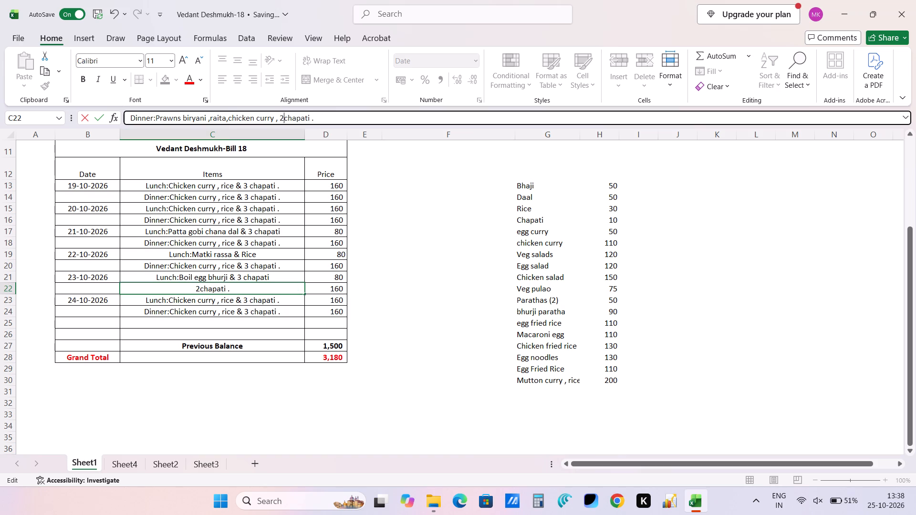
{"action": "key", "text": "space"}
{"action": "key", "text": "Return"}
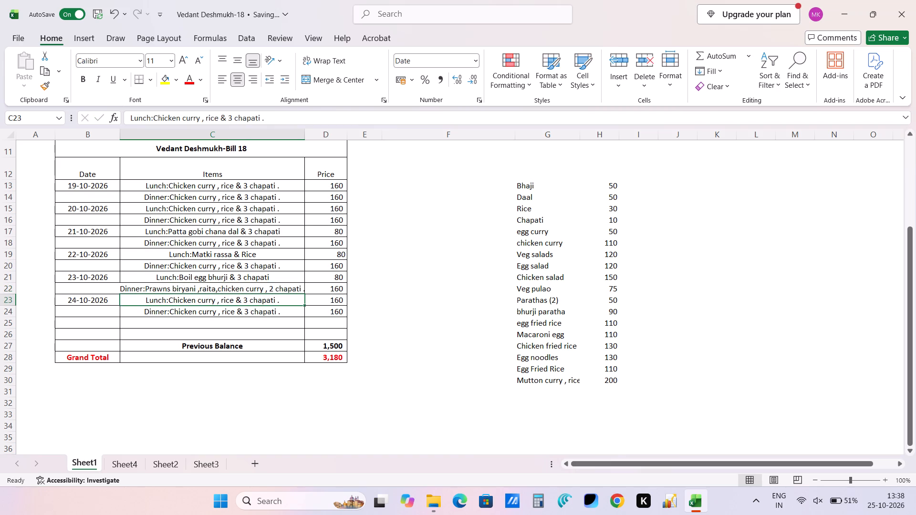
Widen the Items column slightly to fit the long 23-10-2026 dinner entry.
{"action": "left_click_drag", "start_coordinate": [306, 136], "coordinate": [310, 135]}
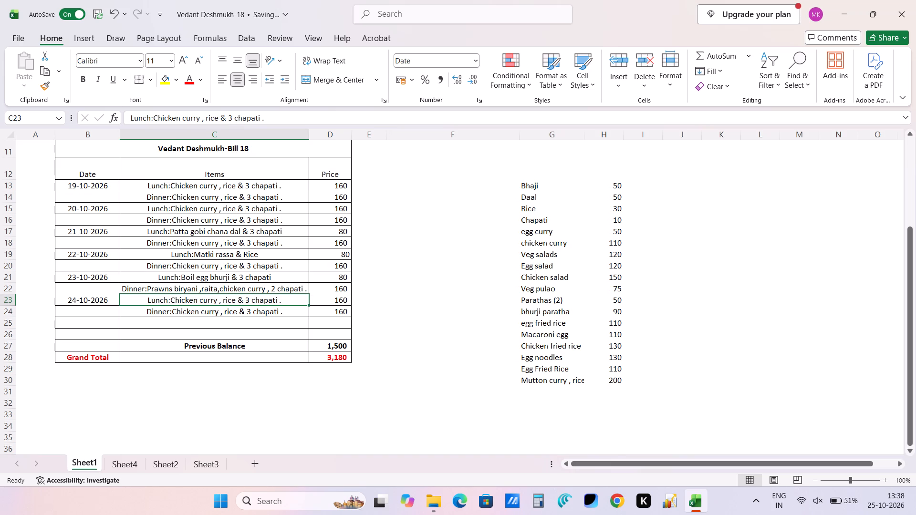
Clear the 24-10-2026 dinner's price and remove its meal text, keeping only the Dinner: label.
{"action": "left_click", "coordinate": [283, 312]}
{"action": "left_click", "coordinate": [336, 310]}
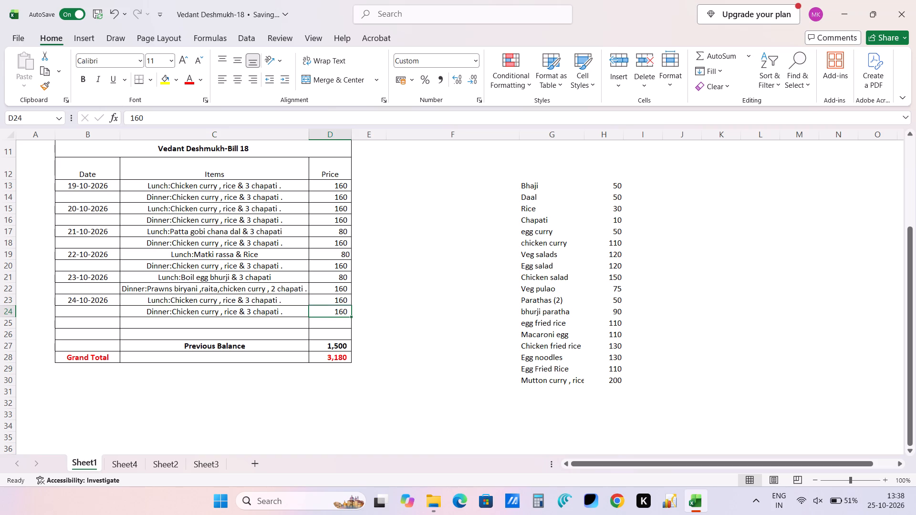
{"action": "key", "text": "Delete"}
{"action": "double_click", "coordinate": [295, 308]}
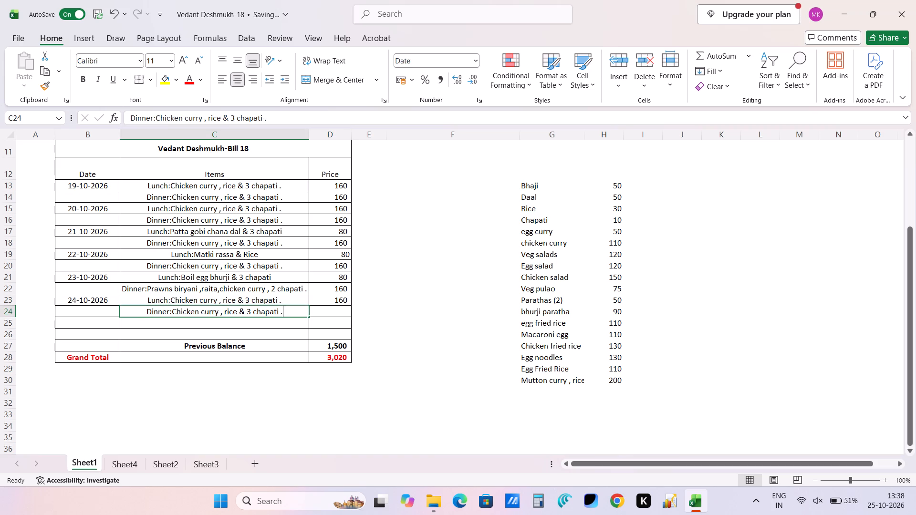
{"action": "key", "text": "BackSpace"}
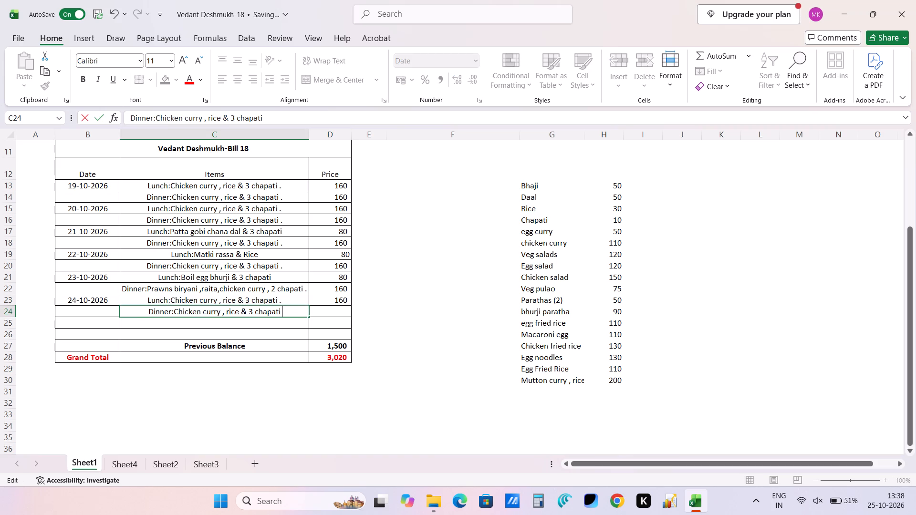
{"action": "key", "text": "BackSpace"}
{"action": "key", "text": "BackSpace"}
{"action": "key", "text": "BackSpace"}
{"action": "key", "text": "BackSpace"}
{"action": "key", "text": "BackSpace"}
{"action": "key", "text": "BackSpace"}
{"action": "key", "text": "BackSpace"}
{"action": "key", "text": "BackSpace"}
{"action": "key", "text": "BackSpace"}
{"action": "key", "text": "BackSpace"}
{"action": "key", "text": "BackSpace"}
{"action": "key", "text": "BackSpace"}
{"action": "key", "text": "BackSpace"}
{"action": "key", "text": "BackSpace"}
{"action": "key", "text": "BackSpace"}
{"action": "key", "text": "BackSpace"}
{"action": "key", "text": "BackSpace"}
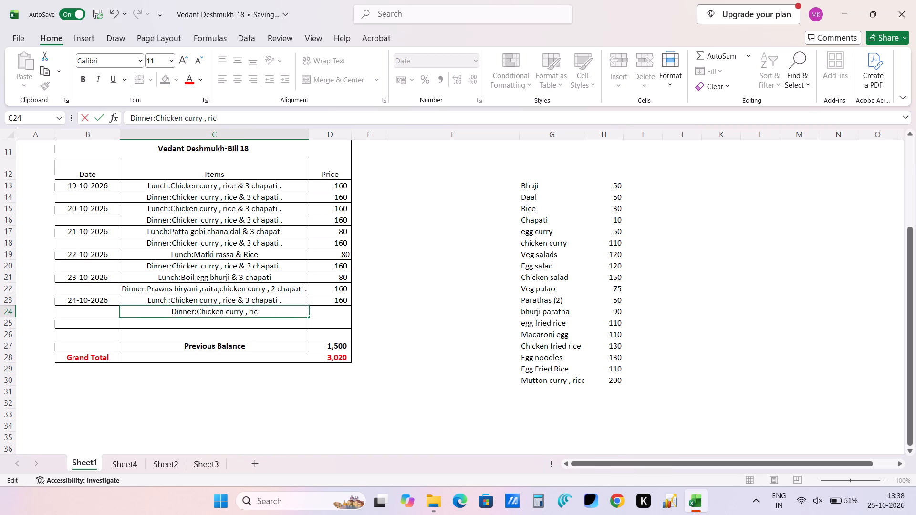
{"action": "key", "text": "BackSpace"}
{"action": "key", "text": "BackSpace"}
{"action": "key", "text": "BackSpace"}
{"action": "key", "text": "BackSpace"}
{"action": "key", "text": "BackSpace"}
{"action": "key", "text": "BackSpace"}
{"action": "key", "text": "BackSpace"}
{"action": "key", "text": "BackSpace"}
{"action": "key", "text": "BackSpace"}
{"action": "key", "text": "BackSpace"}
{"action": "key", "text": "BackSpace"}
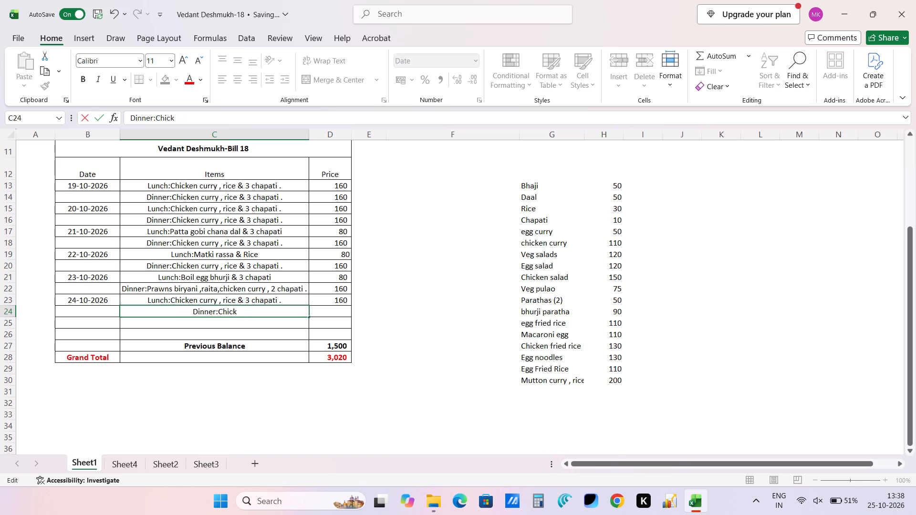
{"action": "key", "text": "BackSpace"}
{"action": "key", "text": "BackSpace"}
{"action": "key", "text": "BackSpace"}
{"action": "key", "text": "BackSpace"}
{"action": "key", "text": "BackSpace"}
{"action": "key", "text": "Return"}
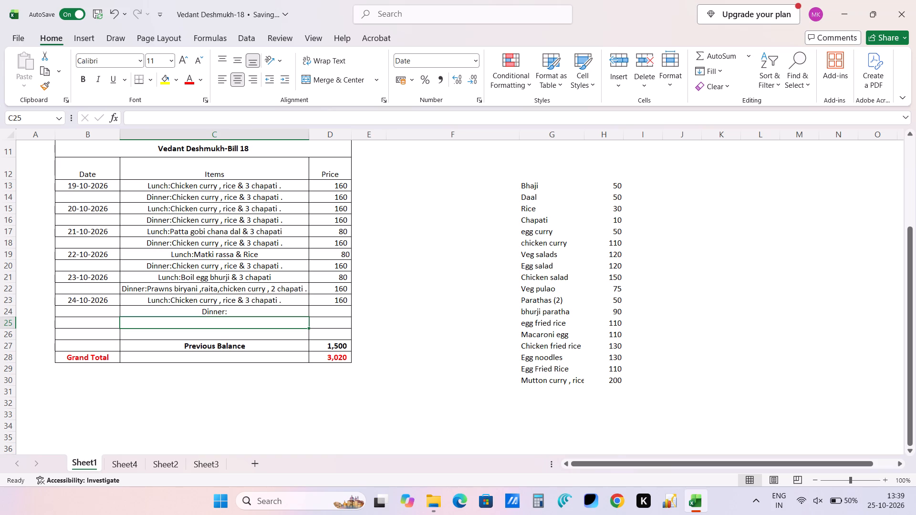
Check the sum of the meal prices from the 19-10-2026 lunch through the 24-10-2026 lunch.
{"action": "left_click", "coordinate": [339, 187]}
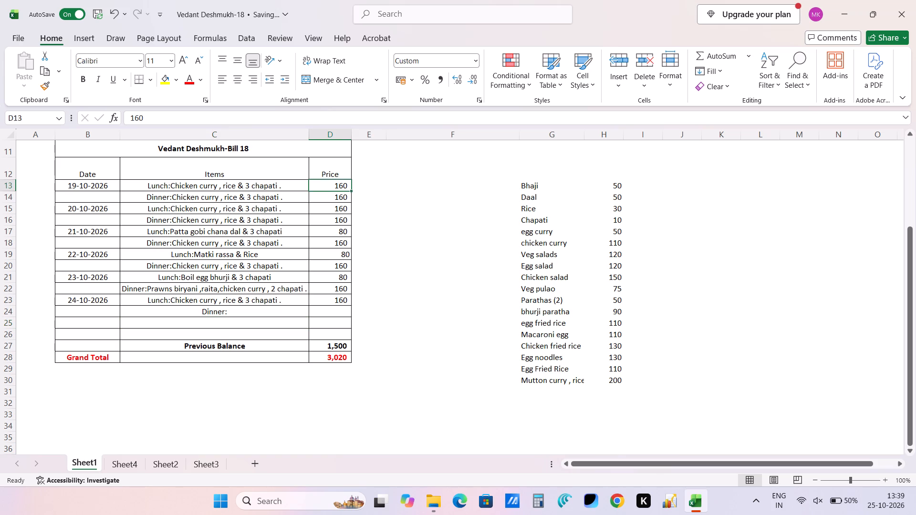
{"action": "key", "text": "shift+Down"}
{"action": "key", "text": "shift+Down"}
{"action": "key", "text": "shift+Down"}
{"action": "key", "text": "shift+Down"}
{"action": "key", "text": "shift+Down"}
{"action": "key", "text": "shift+Down"}
{"action": "key", "text": "shift+Down"}
{"action": "key", "text": "shift+Down"}
{"action": "key", "text": "shift+Down"}
{"action": "key", "text": "shift+Down"}
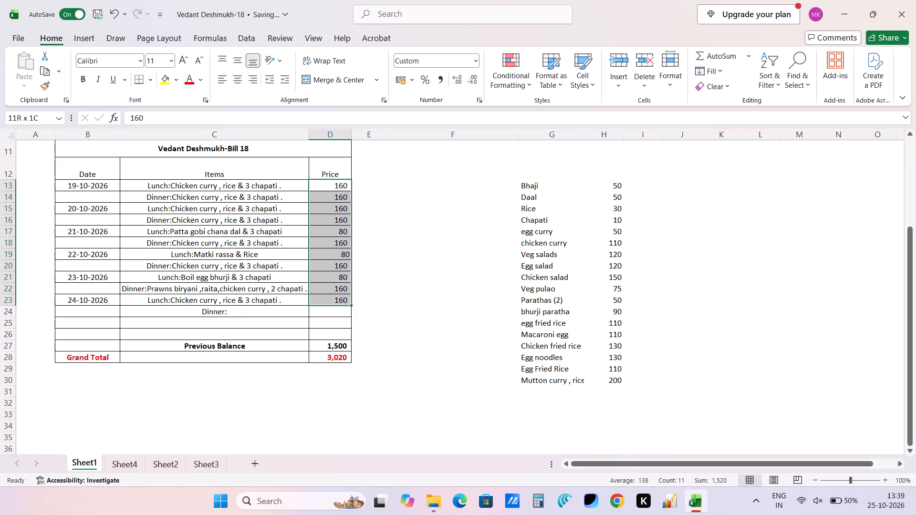
Set the 19-10-2026 lunch and dinner prices to 0.
{"action": "left_click", "coordinate": [343, 187]}
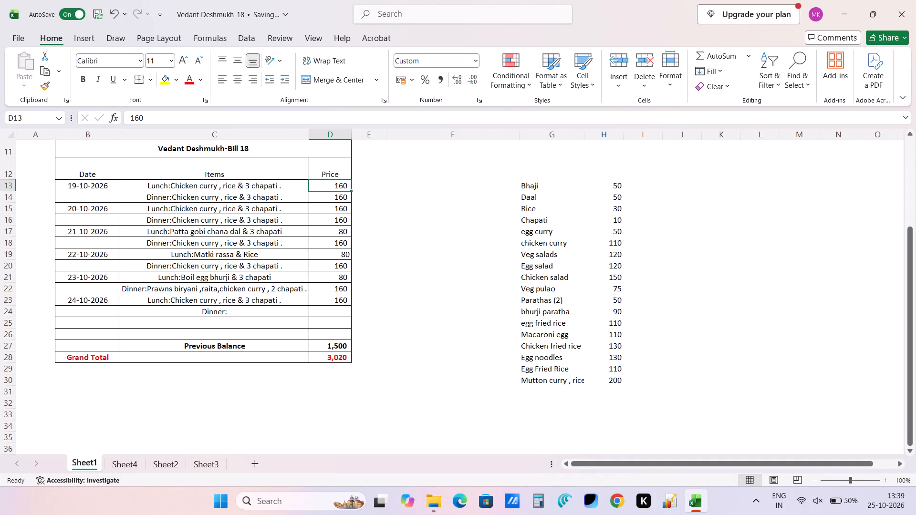
{"action": "key", "text": "0"}
{"action": "key", "text": "Return"}
{"action": "key", "text": "0"}
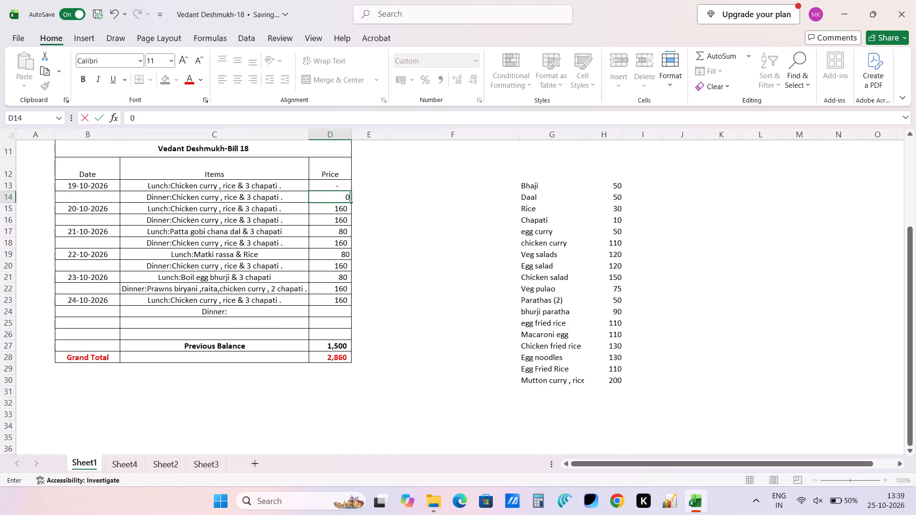
{"action": "key", "text": "Return"}
Remove the meal text from the 19-10-2026 lunch item, keeping only the Lunch: label.
{"action": "left_click", "coordinate": [295, 186]}
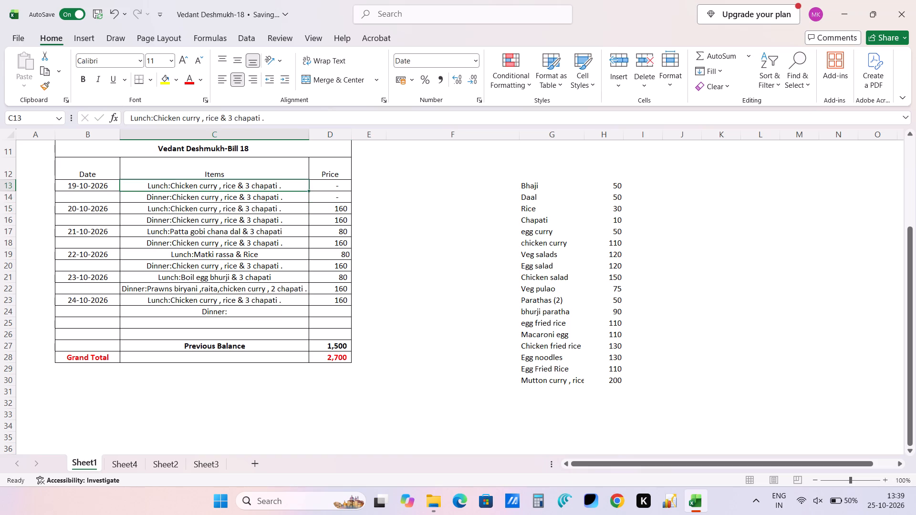
{"action": "left_click", "coordinate": [277, 121]}
{"action": "key", "text": "shift+Left"}
{"action": "key", "text": "shift+Left"}
{"action": "key", "text": "shift+Left"}
{"action": "key", "text": "shift+Left"}
{"action": "key", "text": "shift+Left"}
{"action": "key", "text": "shift+Left"}
{"action": "key", "text": "shift+Left"}
{"action": "key", "text": "shift+Left"}
{"action": "key", "text": "shift+Left"}
{"action": "key", "text": "shift+Left"}
{"action": "key", "text": "shift+Left"}
{"action": "key", "text": "shift+Left"}
{"action": "key", "text": "shift+Left"}
{"action": "key", "text": "shift+Left"}
{"action": "key", "text": "shift+Left"}
{"action": "key", "text": "shift+Left"}
{"action": "key", "text": "shift+Left"}
{"action": "key", "text": "shift+Left"}
{"action": "key", "text": "shift+Left"}
{"action": "key", "text": "shift+Left"}
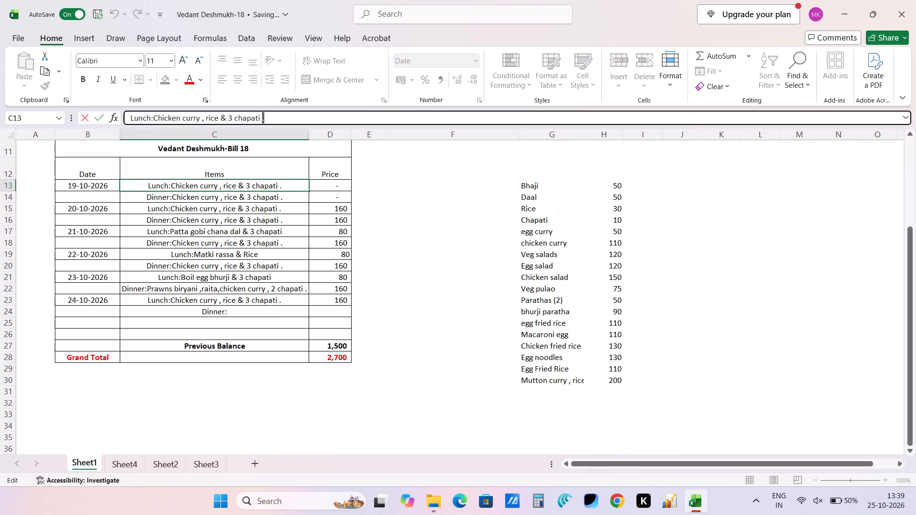
{"action": "key", "text": "shift+Left"}
{"action": "key", "text": "shift+Left"}
{"action": "key", "text": "shift+Left"}
{"action": "key", "text": "shift+Left"}
{"action": "key", "text": "shift+Left"}
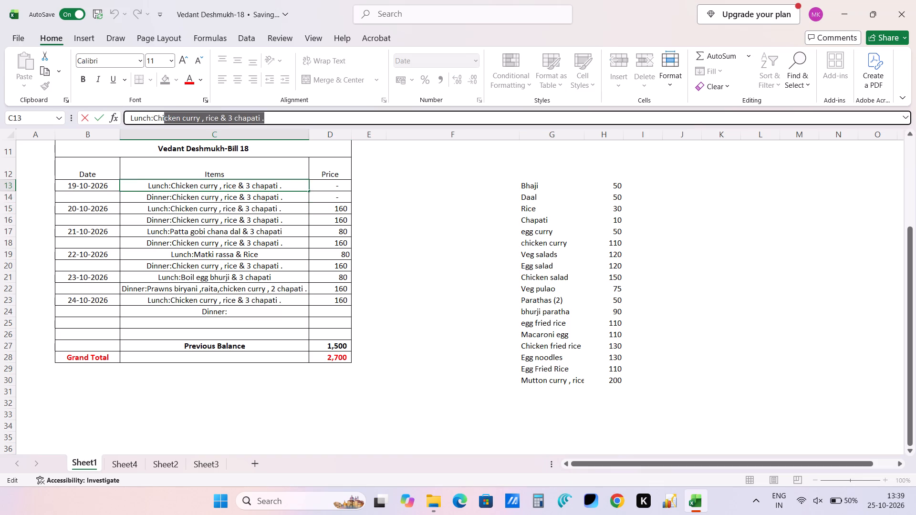
{"action": "key", "text": "shift+Left"}
{"action": "key", "text": "shift+Left"}
{"action": "key", "text": "shift+Left"}
{"action": "key", "text": "Delete"}
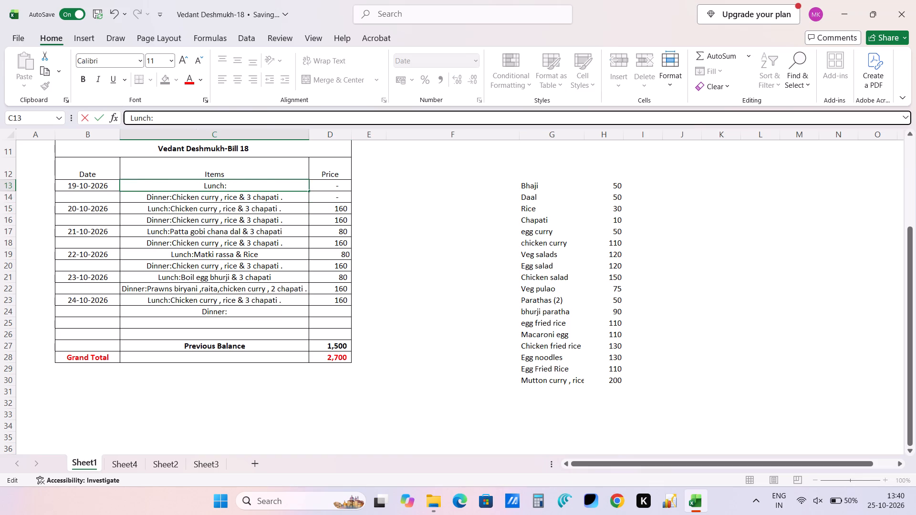
{"action": "key", "text": "Return"}
Remove the meal text from the 19-10-2026 dinner item, keeping only the Dinner: label.
{"action": "left_click", "coordinate": [277, 121]}
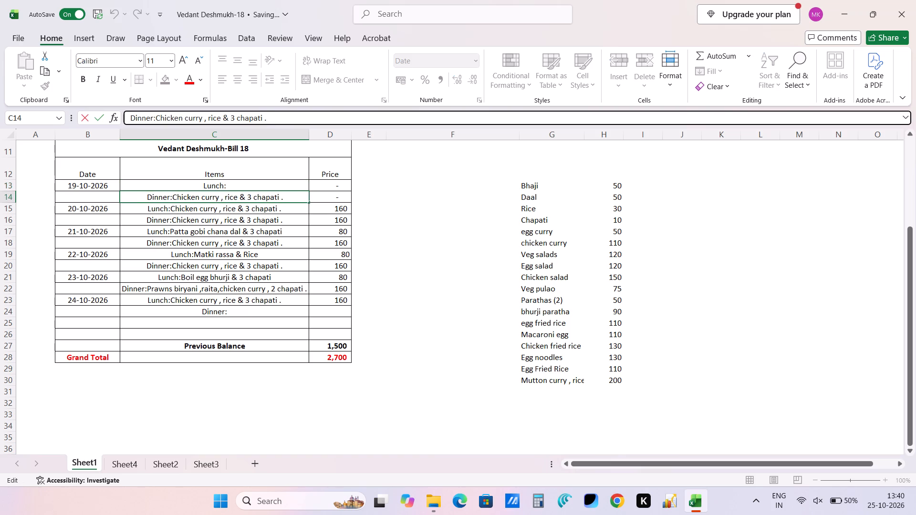
{"action": "key", "text": "shift+Left"}
{"action": "key", "text": "shift+Left"}
{"action": "key", "text": "shift+Left"}
{"action": "key", "text": "shift+Left"}
{"action": "key", "text": "shift+Left"}
{"action": "key", "text": "shift+Left"}
{"action": "key", "text": "shift+Left"}
{"action": "key", "text": "shift+Left"}
{"action": "key", "text": "shift+Left"}
{"action": "key", "text": "shift+Left"}
{"action": "key", "text": "shift+Left"}
{"action": "key", "text": "shift+Left"}
{"action": "key", "text": "shift+Left"}
{"action": "key", "text": "shift+Left"}
{"action": "key", "text": "shift+Left"}
{"action": "key", "text": "shift+Left"}
{"action": "key", "text": "shift+Left"}
{"action": "key", "text": "shift+Left"}
{"action": "key", "text": "shift+Left"}
{"action": "key", "text": "shift+Left"}
{"action": "key", "text": "shift+Left"}
{"action": "key", "text": "shift+Left"}
{"action": "key", "text": "shift+Left"}
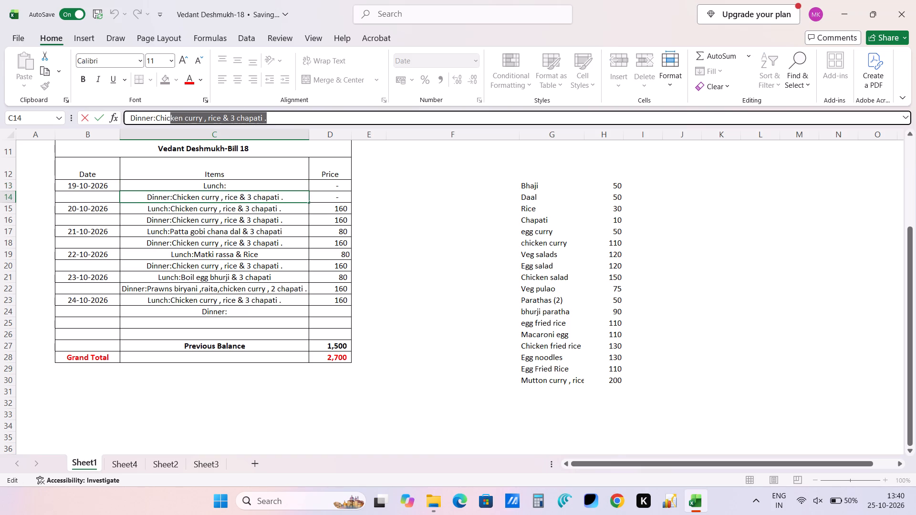
{"action": "key", "text": "shift+Left"}
{"action": "key", "text": "shift+Left"}
{"action": "key", "text": "shift+Left"}
{"action": "key", "text": "shift+Left"}
{"action": "key", "text": "Delete"}
{"action": "key", "text": "Return"}
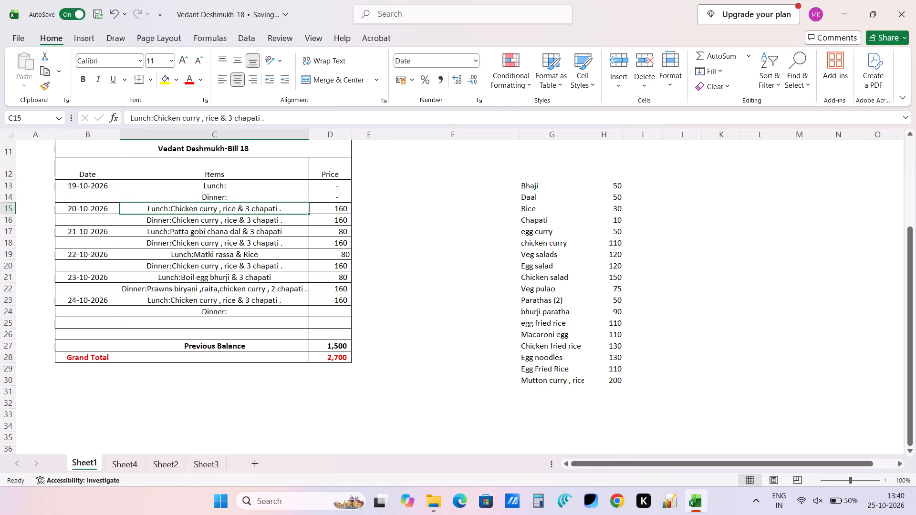
Replace the rice in the 22-10-2026 lunch item with 3 chapati, keeping the Matki rassa.
{"action": "left_click", "coordinate": [256, 227]}
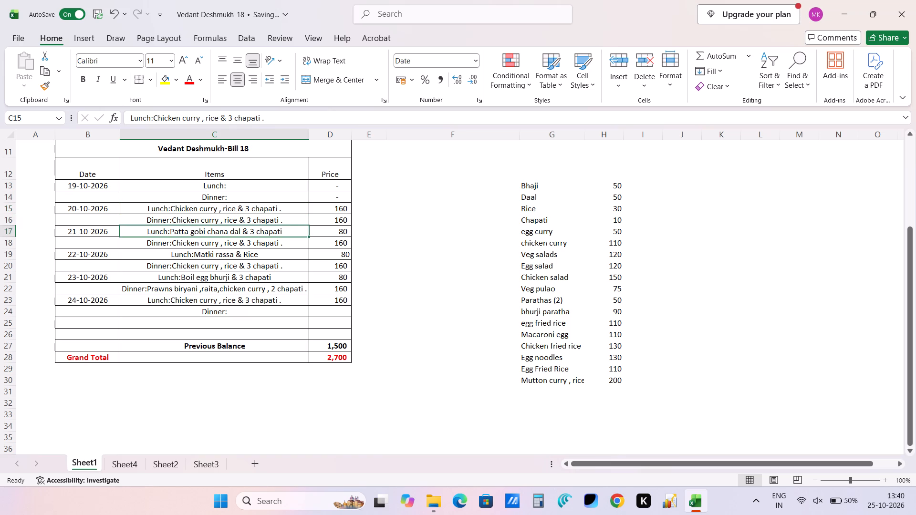
{"action": "left_click", "coordinate": [256, 246]}
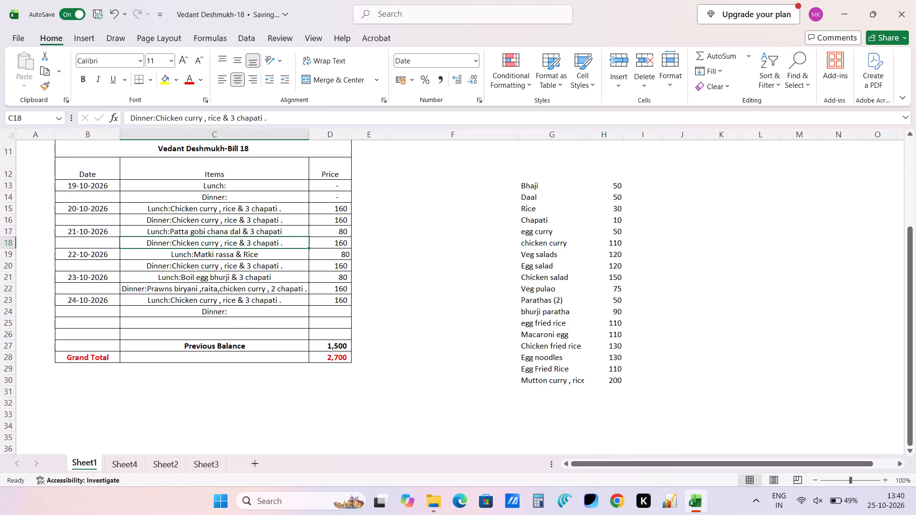
{"action": "left_click", "coordinate": [271, 257]}
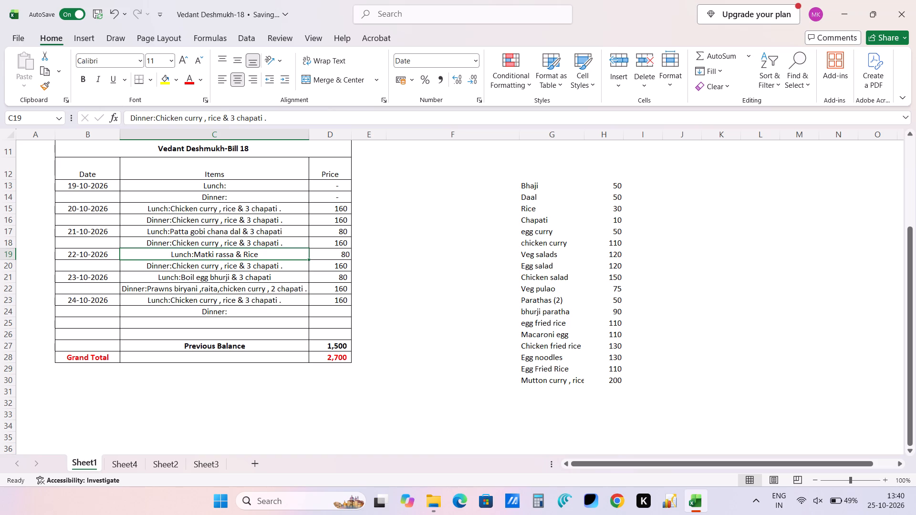
{"action": "double_click", "coordinate": [271, 255]}
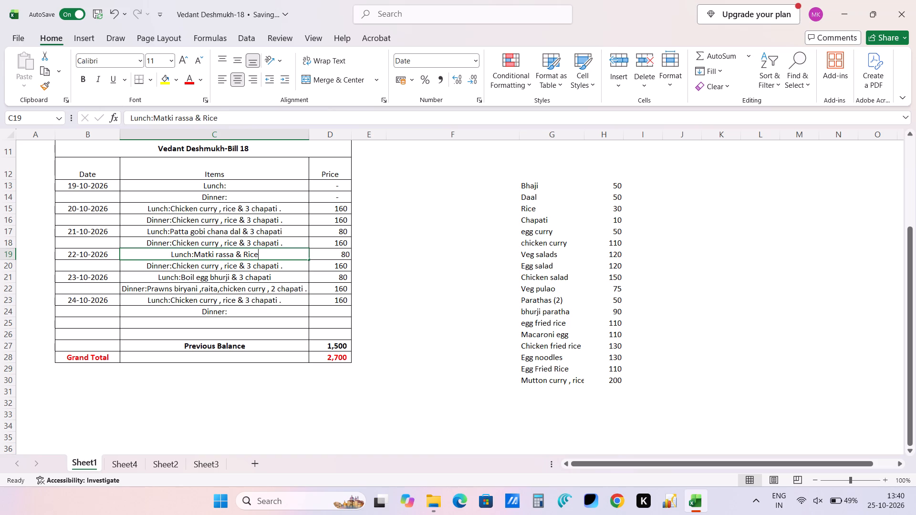
{"action": "key", "text": "BackSpace"}
{"action": "key", "text": "BackSpace"}
{"action": "key", "text": "BackSpace"}
{"action": "key", "text": "BackSpace"}
{"action": "key", "text": "BackSpace"}
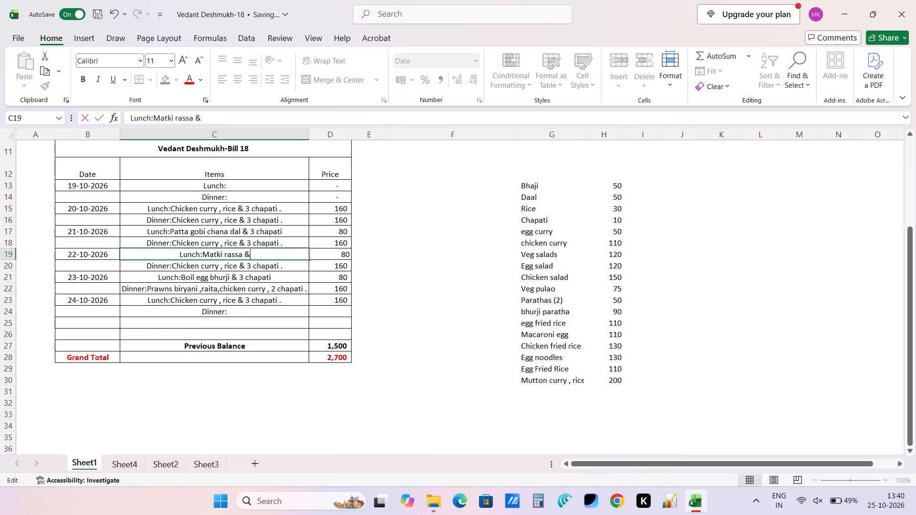
{"action": "type", "text": "3 chapati"}
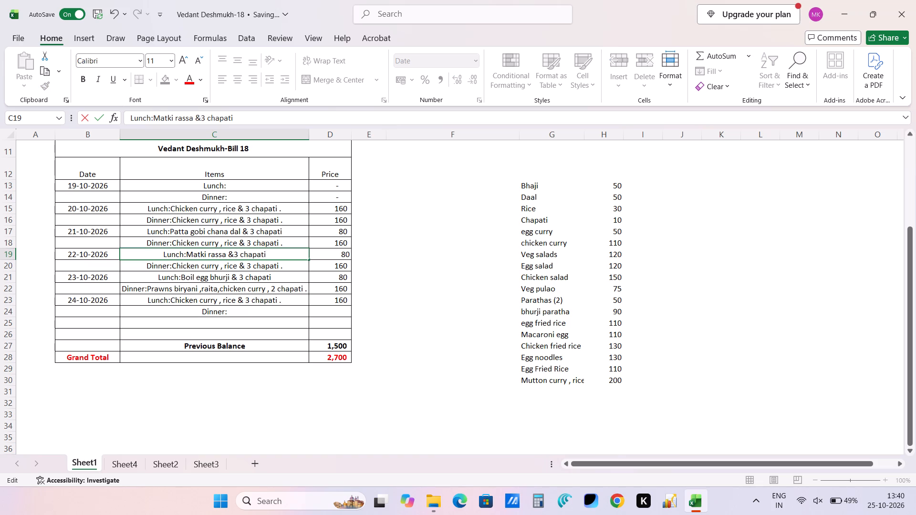
{"action": "key", "text": "Return"}
{"action": "key", "text": "Return"}
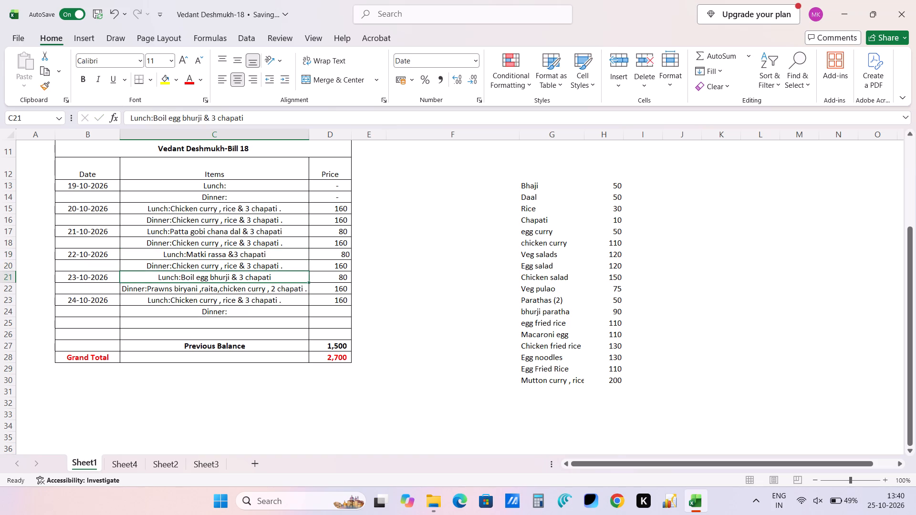
Set the 23-10-2026 dinner price to 320.
{"action": "key", "text": "Return"}
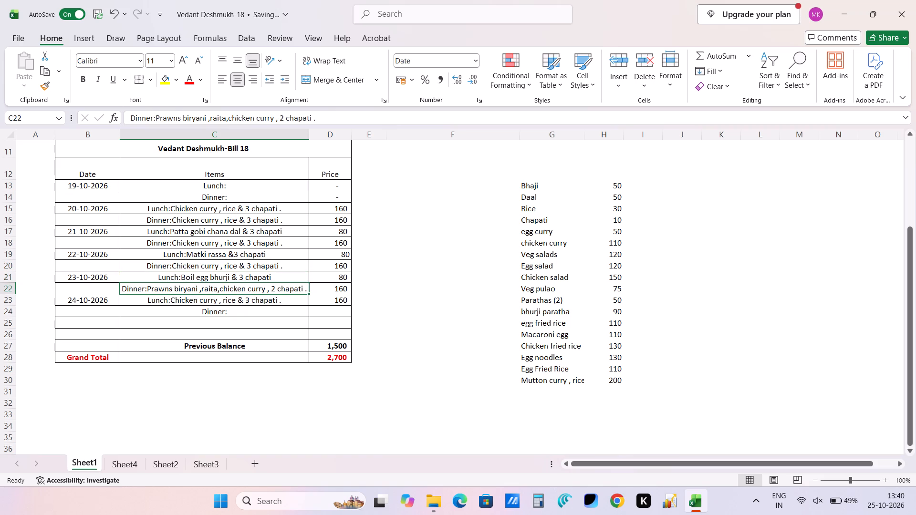
{"action": "key", "text": "Right"}
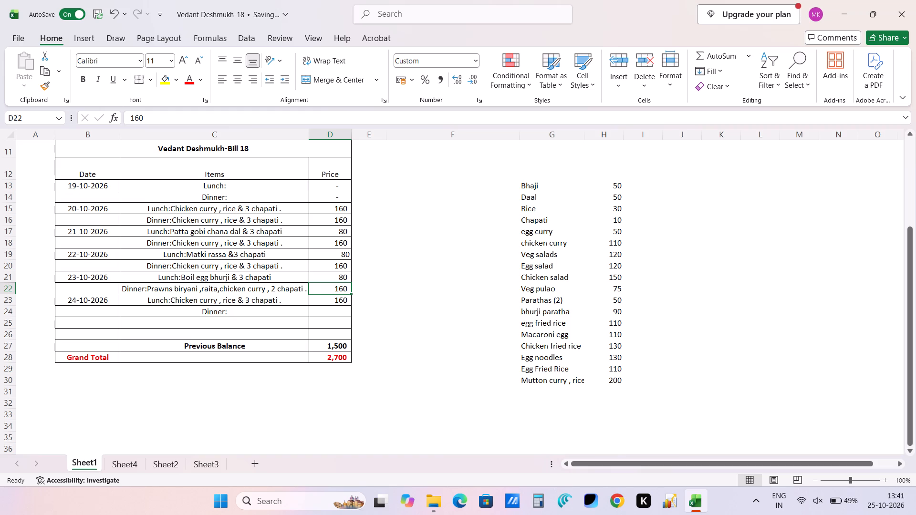
{"action": "type", "text": "320"}
{"action": "key", "text": "Return"}
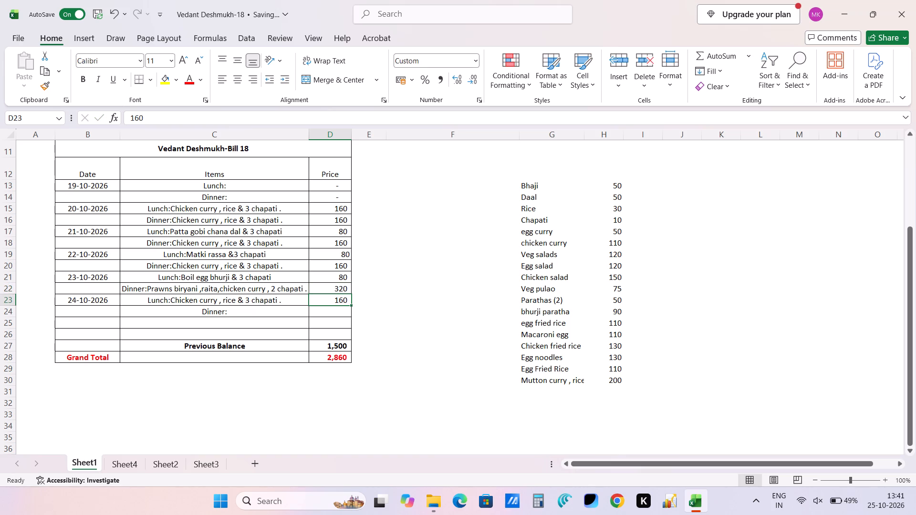
Check the price column entries against the lunch and dinner items from 20-10-2026 to 24-10-2026.
{"action": "key", "text": "Down"}
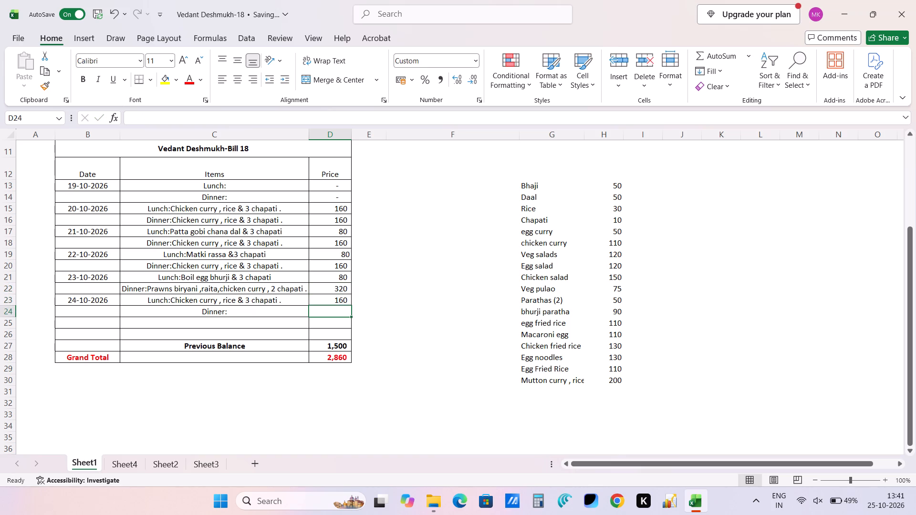
{"action": "key", "text": "Up"}
{"action": "key", "text": "Up"}
{"action": "key", "text": "Up"}
{"action": "key", "text": "Up"}
{"action": "key", "text": "Up"}
{"action": "key", "text": "Up"}
{"action": "key", "text": "Up"}
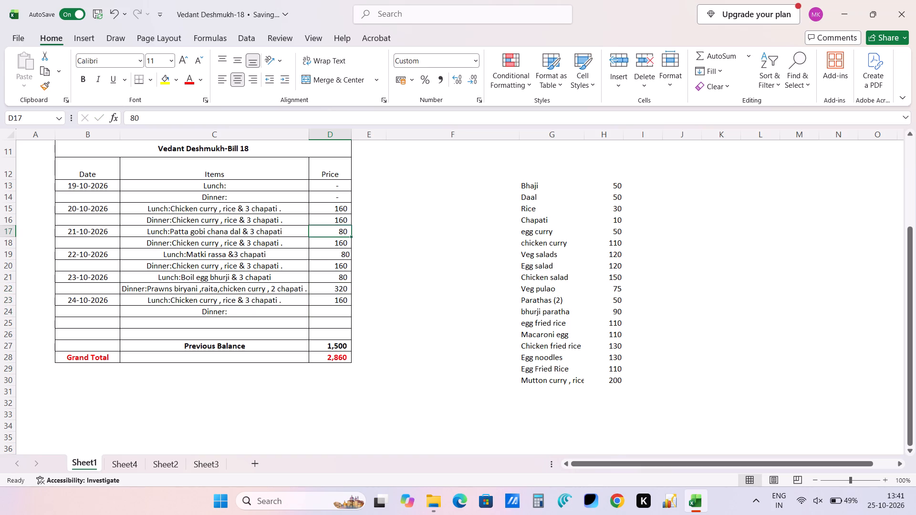
{"action": "key", "text": "Down"}
{"action": "key", "text": "Down"}
{"action": "key", "text": "Down"}
{"action": "key", "text": "Up"}
{"action": "key", "text": "Up"}
{"action": "key", "text": "Up"}
{"action": "key", "text": "Up"}
{"action": "key", "text": "Up"}
{"action": "key", "text": "Down"}
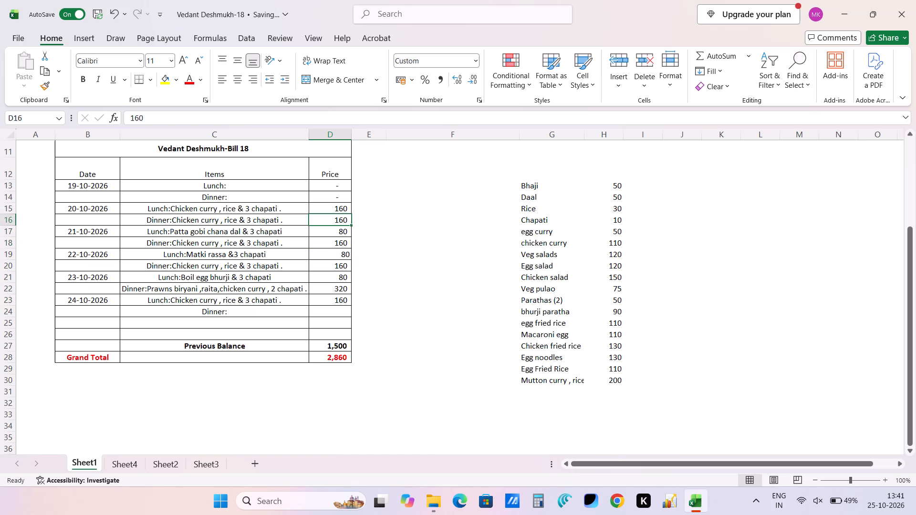
{"action": "key", "text": "Down"}
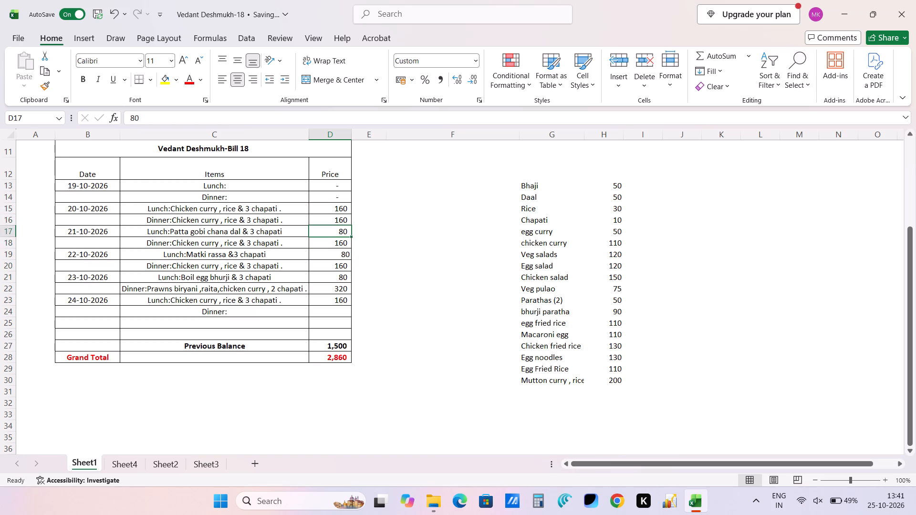
{"action": "key", "text": "Down"}
{"action": "key", "text": "Down"}
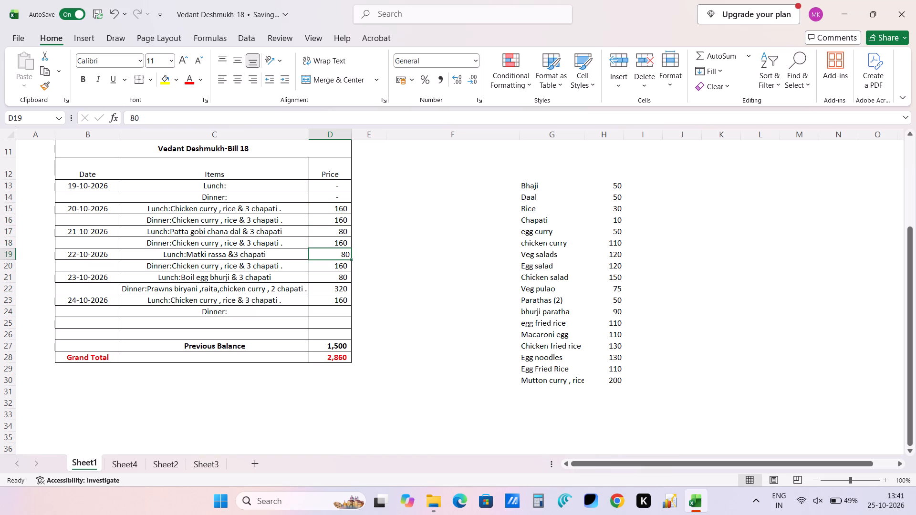
{"action": "key", "text": "Down"}
{"action": "key", "text": "Down"}
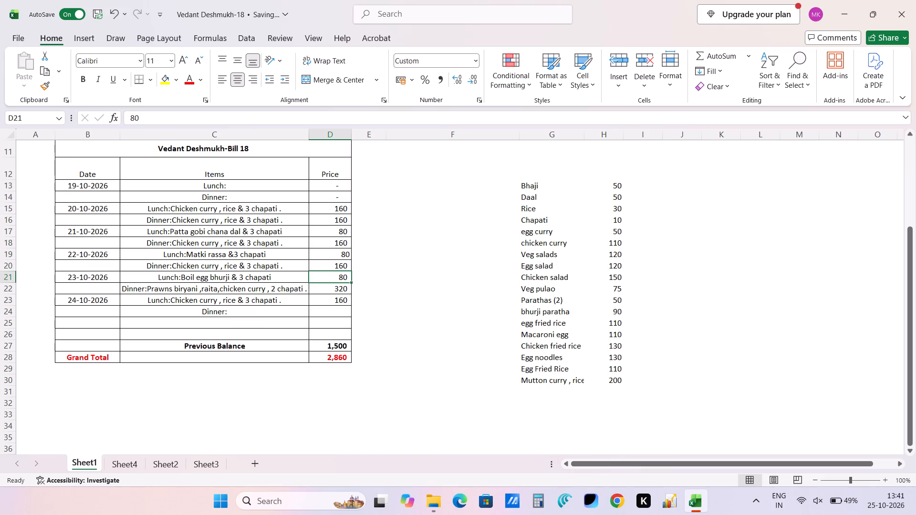
{"action": "key", "text": "Down"}
{"action": "key", "text": "Down"}
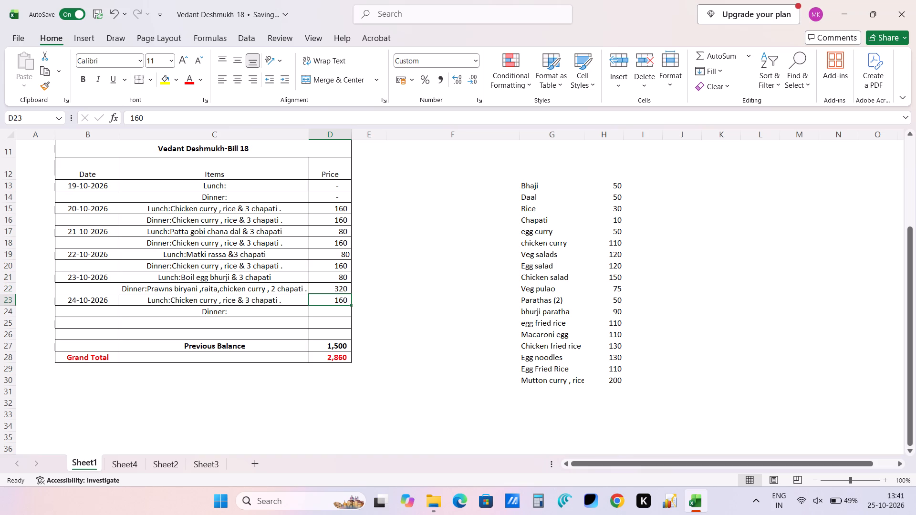
Replace the Previous Balance amount with 3110, taken from the Grand Total in the customer's bill 17 workbook.
{"action": "key", "text": "Down"}
{"action": "key", "text": "Down"}
{"action": "key", "text": "Down"}
{"action": "key", "text": "Down"}
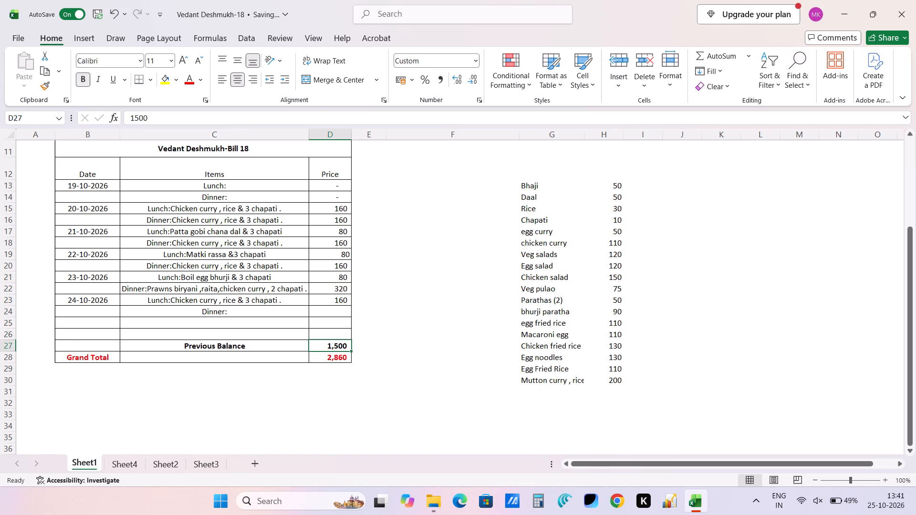
{"action": "key", "text": "Left"}
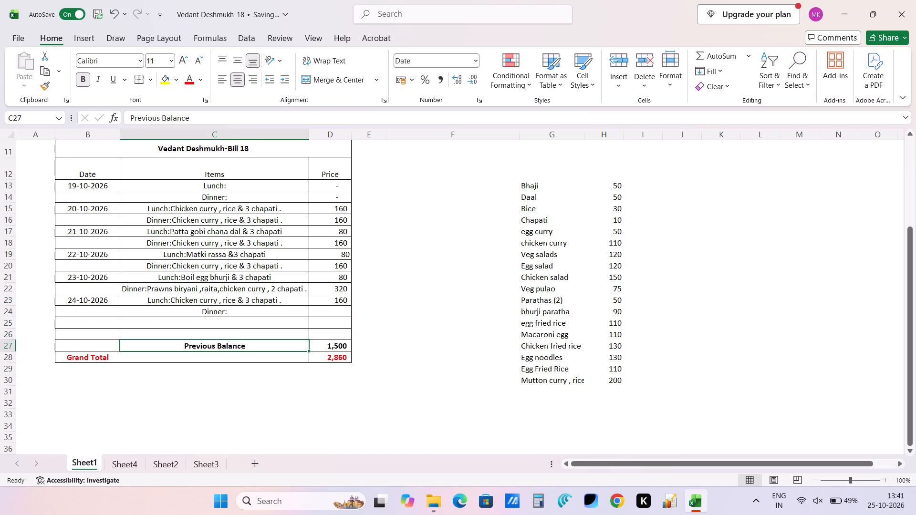
{"action": "key", "text": "Right"}
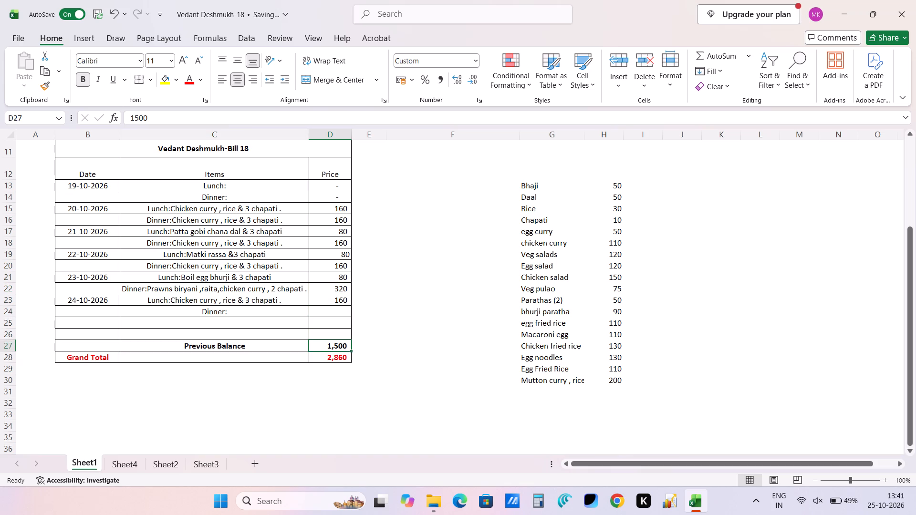
{"action": "key", "text": "Delete"}
{"action": "key", "text": "alt+f"}
{"action": "key", "text": "o"}
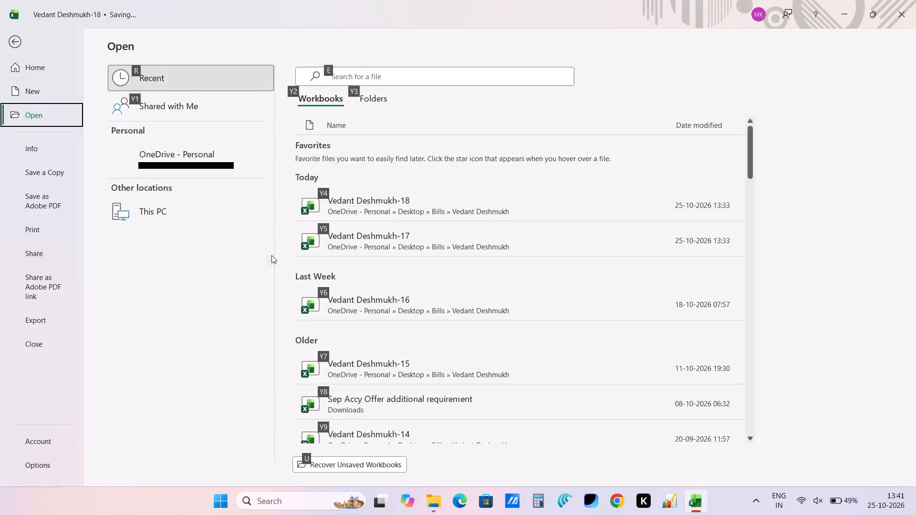
{"action": "left_click", "coordinate": [390, 236]}
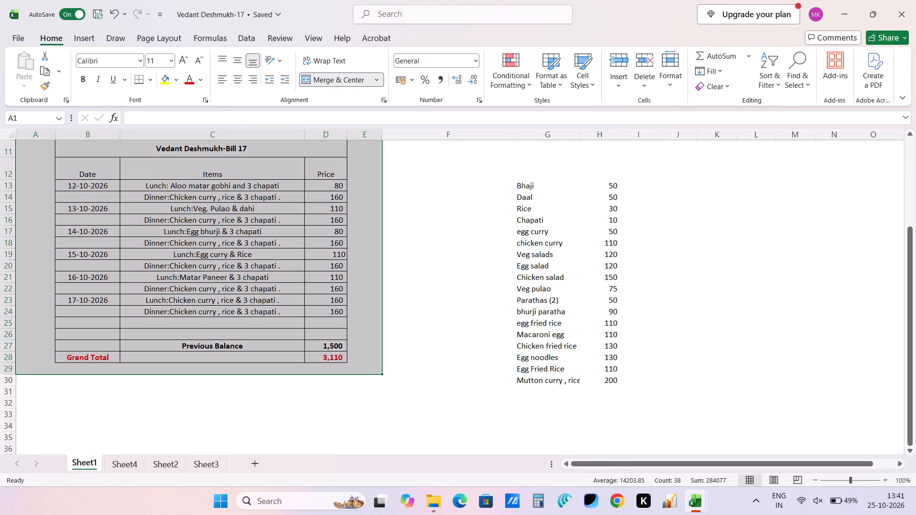
{"action": "left_click", "coordinate": [902, 10]}
{"action": "type", "text": "3110"}
{"action": "key", "text": "Return"}
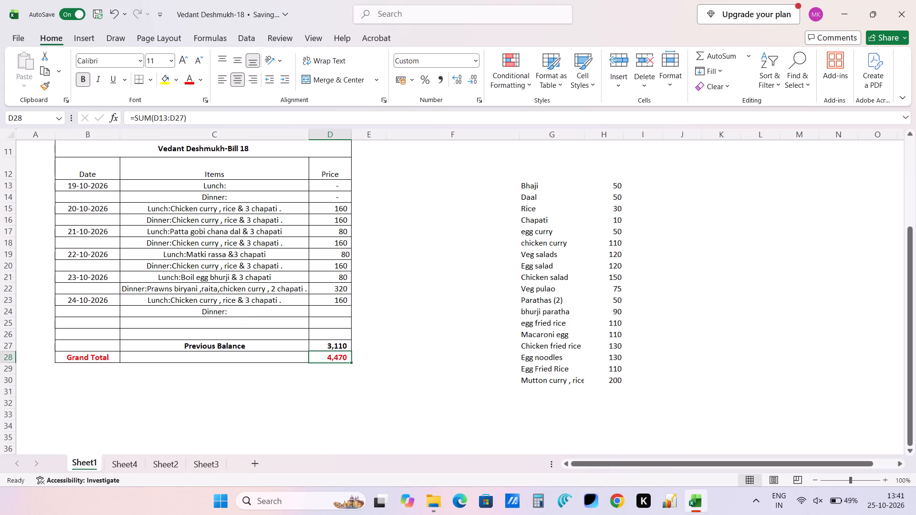
Save the bill 18 workbook.
{"action": "scroll", "coordinate": [476, 288], "scroll_direction": "up", "scroll_amount": 1}
{"action": "key", "text": "ctrl+s"}
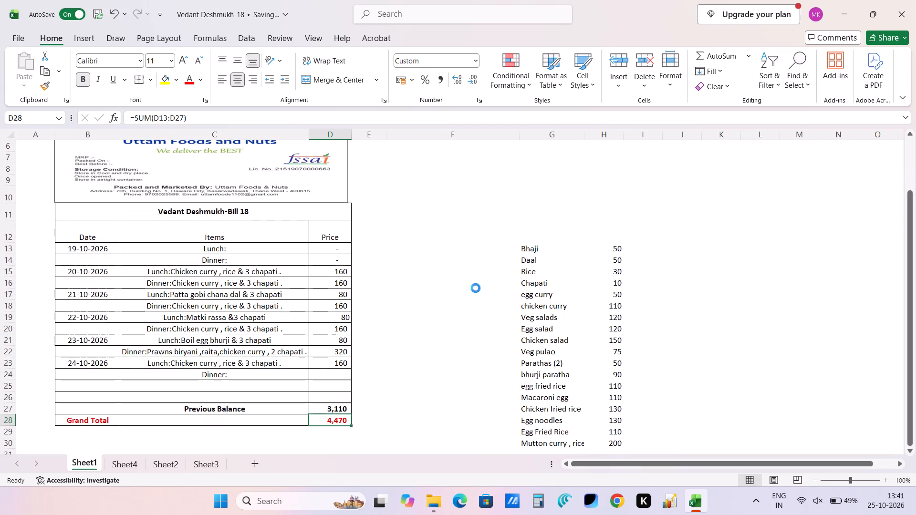
Widen the Uttam Foods and Nuts header picture to match the bill table's outer edge, and save the workbook.
{"action": "scroll", "coordinate": [476, 288], "scroll_direction": "up", "scroll_amount": 1}
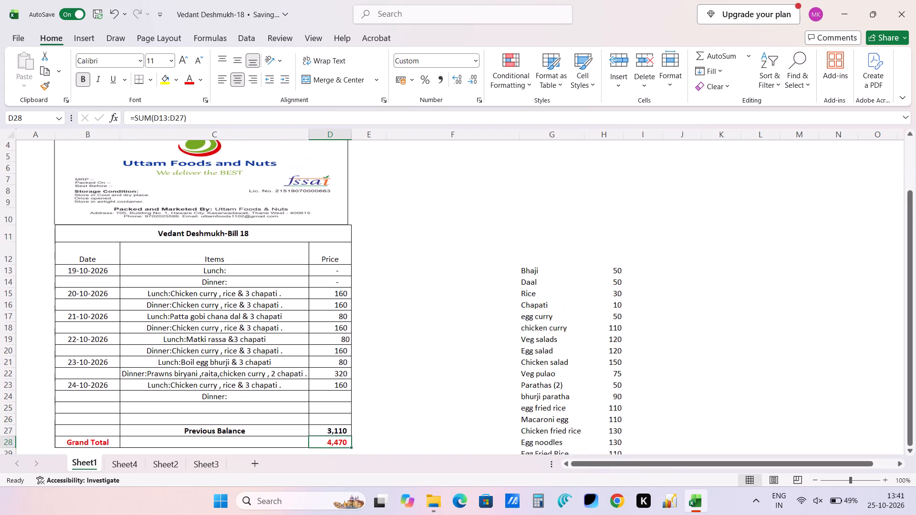
{"action": "scroll", "coordinate": [476, 288], "scroll_direction": "up", "scroll_amount": 1}
{"action": "left_click", "coordinate": [318, 201]}
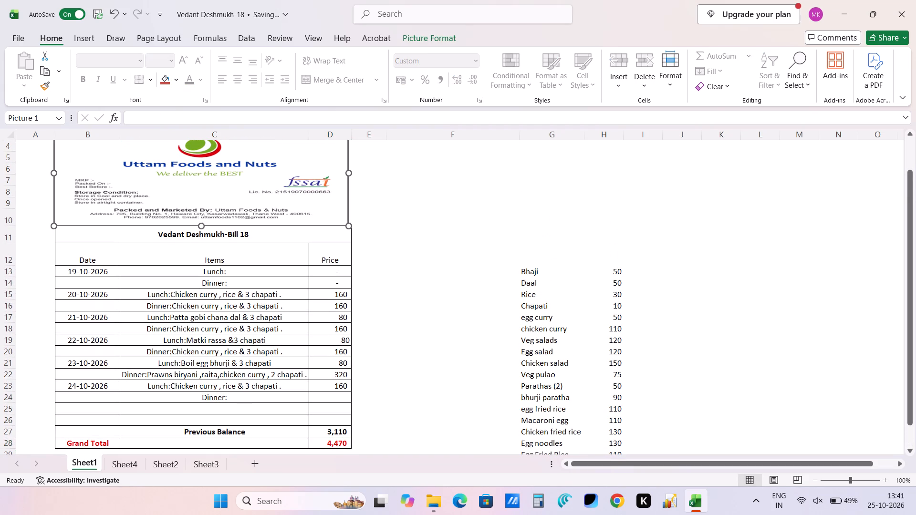
{"action": "left_click", "coordinate": [349, 175]}
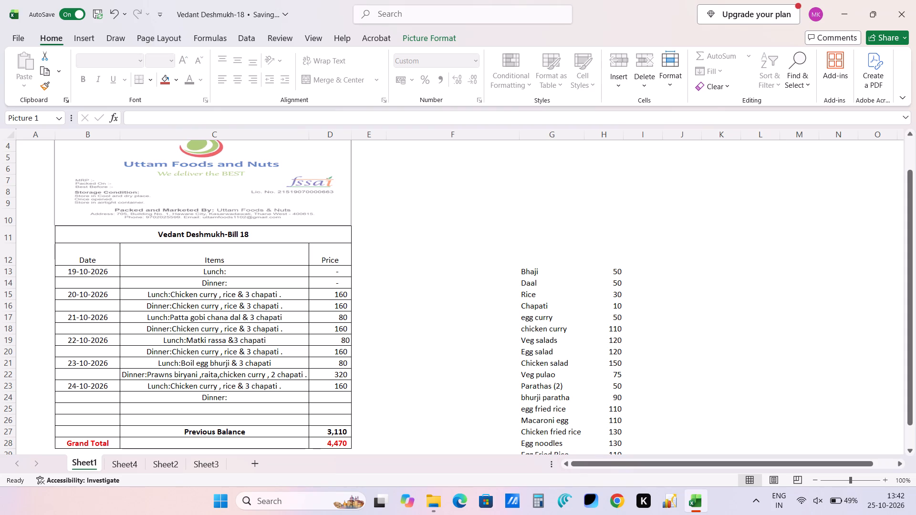
{"action": "left_click", "coordinate": [389, 201]}
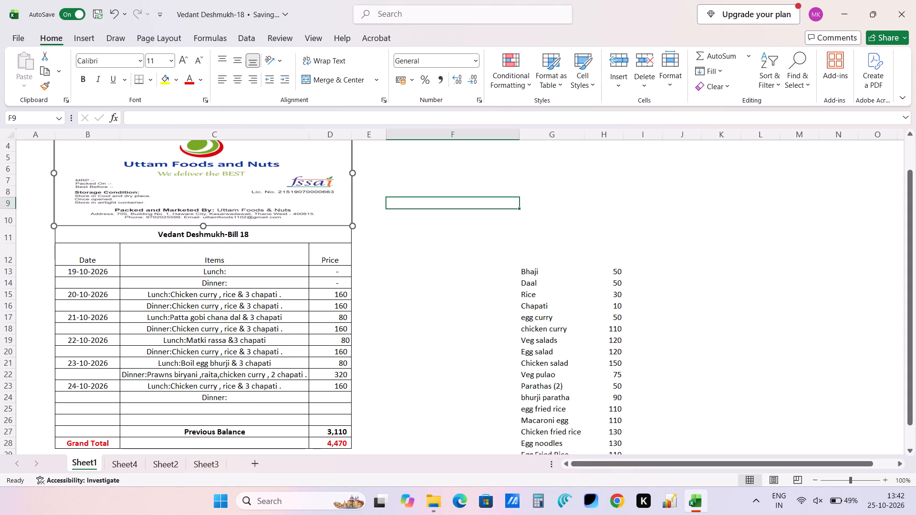
{"action": "key", "text": "ctrl+s"}
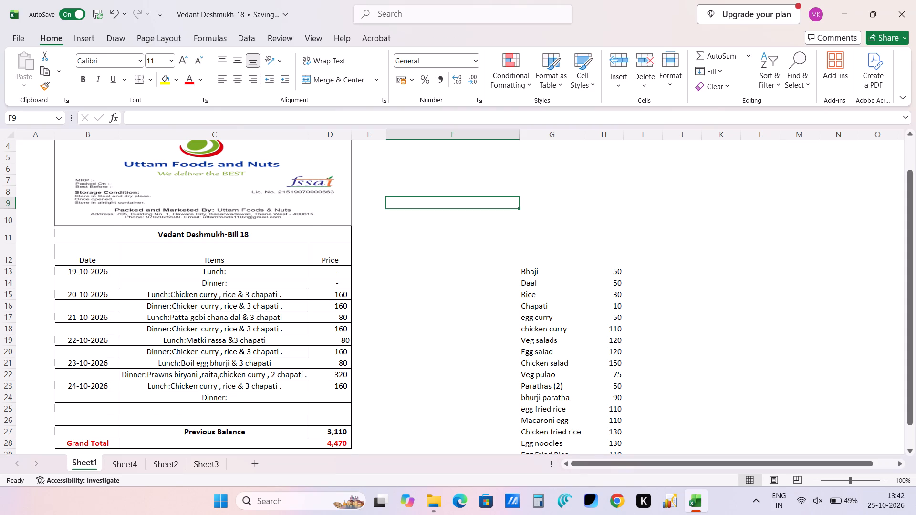
Select cells A1 to E1 above the bill's header picture.
{"action": "scroll", "coordinate": [389, 201], "scroll_direction": "up", "scroll_amount": 2}
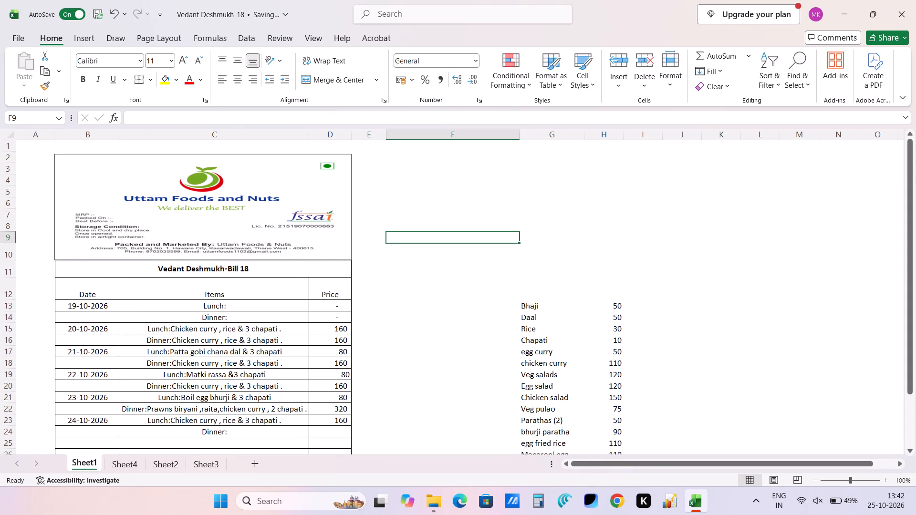
{"action": "left_click", "coordinate": [41, 145]}
{"action": "key", "text": "shift+Right"}
{"action": "key", "text": "shift+Right"}
{"action": "key", "text": "shift+Right"}
{"action": "key", "text": "shift+Right"}
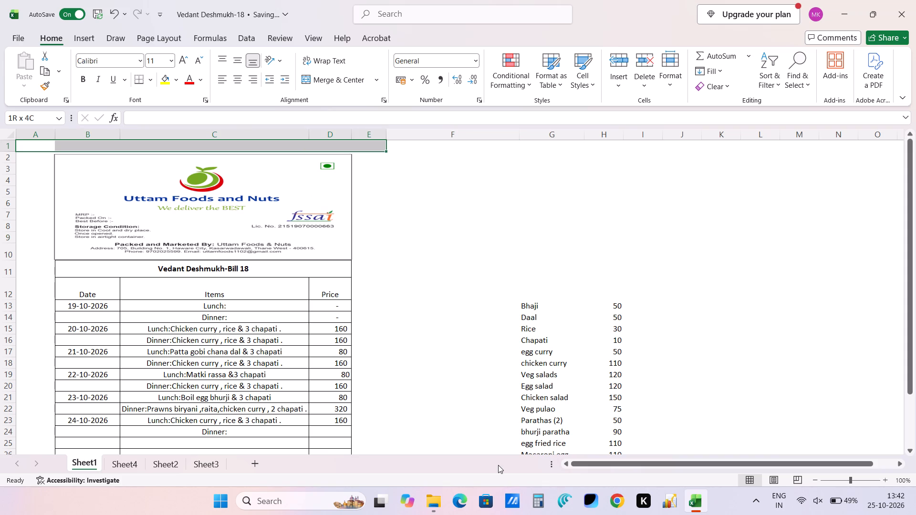
Switch to Google Chrome.
{"action": "left_click", "coordinate": [616, 504]}
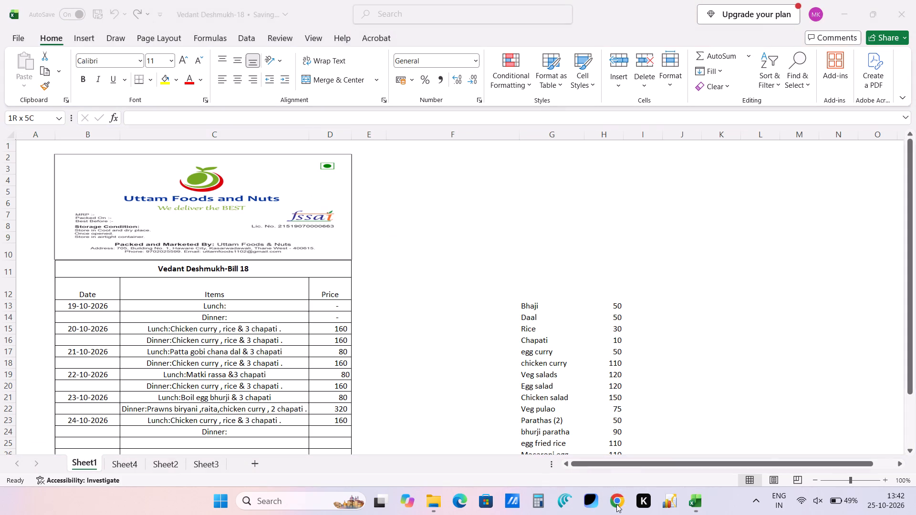
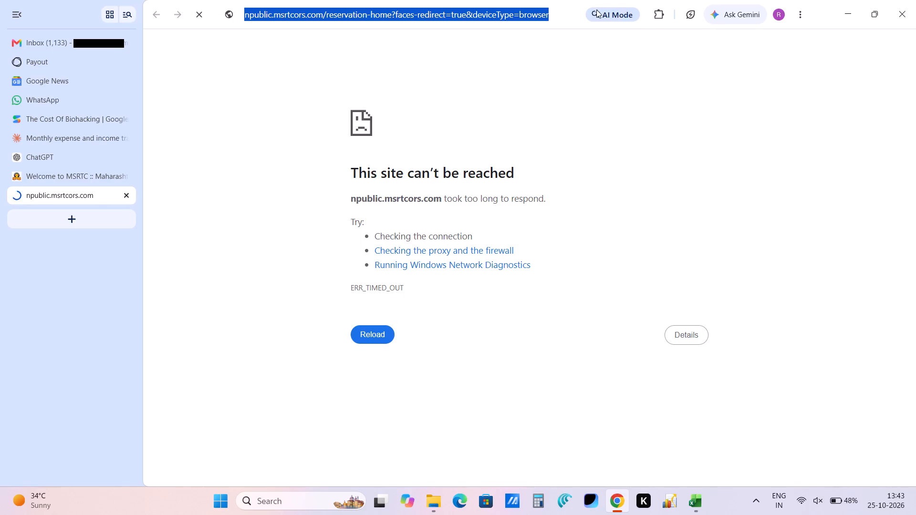
Shorten the reservation page address to npublic.msrtcors.com and load it.
{"action": "left_click", "coordinate": [596, 10]}
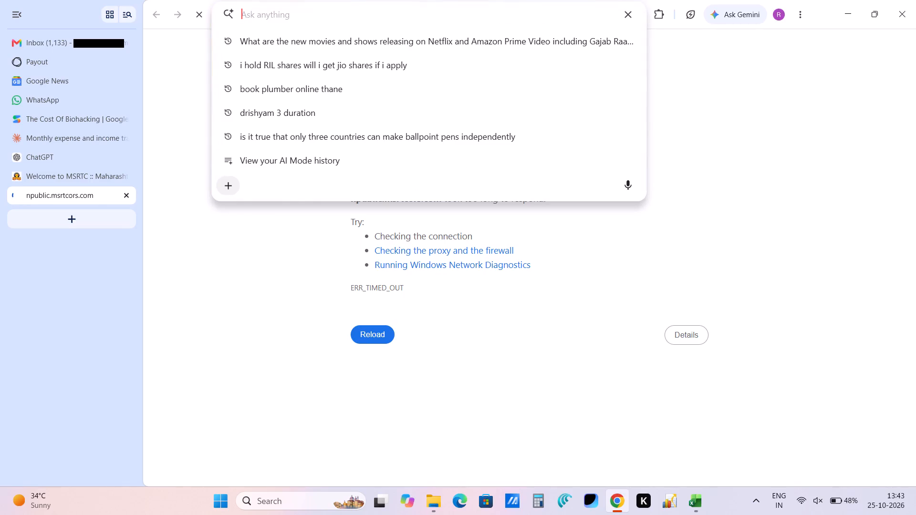
{"action": "key", "text": "Escape"}
{"action": "left_click", "coordinate": [596, 10]}
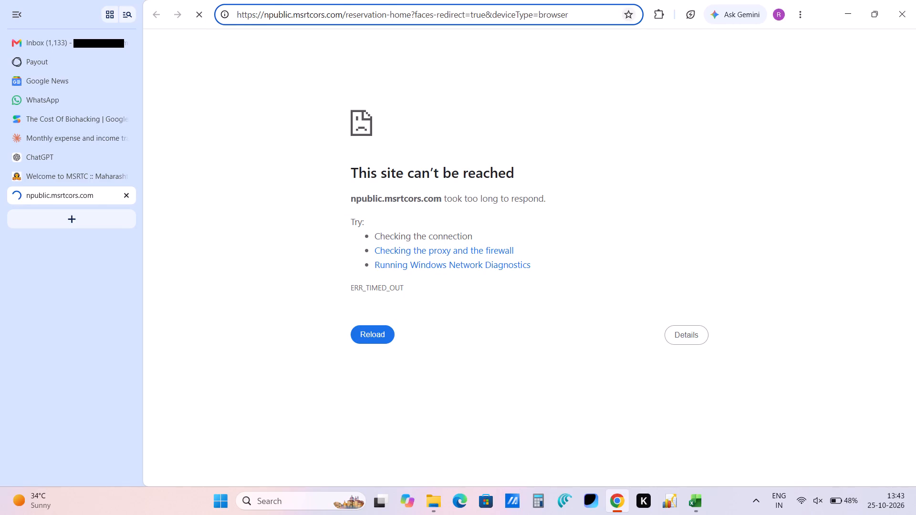
{"action": "key", "text": "BackSpace"}
{"action": "key", "text": "BackSpace"}
{"action": "key", "text": "BackSpace"}
{"action": "key", "text": "BackSpace"}
{"action": "key", "text": "BackSpace"}
{"action": "key", "text": "BackSpace"}
{"action": "key", "text": "BackSpace"}
{"action": "key", "text": "BackSpace"}
{"action": "key", "text": "BackSpace"}
{"action": "key", "text": "BackSpace"}
{"action": "key", "text": "BackSpace"}
{"action": "key", "text": "BackSpace"}
{"action": "key", "text": "BackSpace"}
{"action": "key", "text": "BackSpace"}
{"action": "key", "text": "BackSpace"}
{"action": "key", "text": "BackSpace"}
{"action": "key", "text": "BackSpace"}
{"action": "key", "text": "BackSpace"}
{"action": "key", "text": "BackSpace"}
{"action": "key", "text": "BackSpace"}
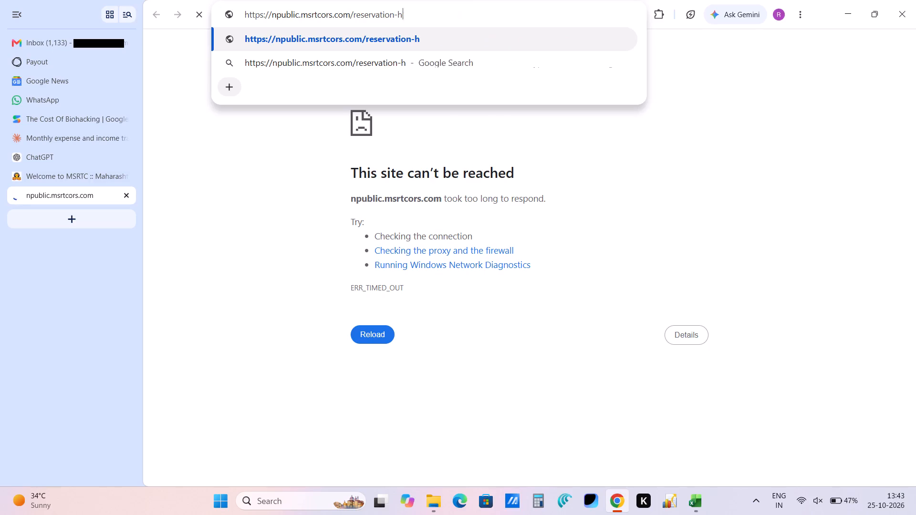
{"action": "key", "text": "BackSpace"}
{"action": "key", "text": "BackSpace"}
{"action": "key", "text": "BackSpace"}
{"action": "key", "text": "Return"}
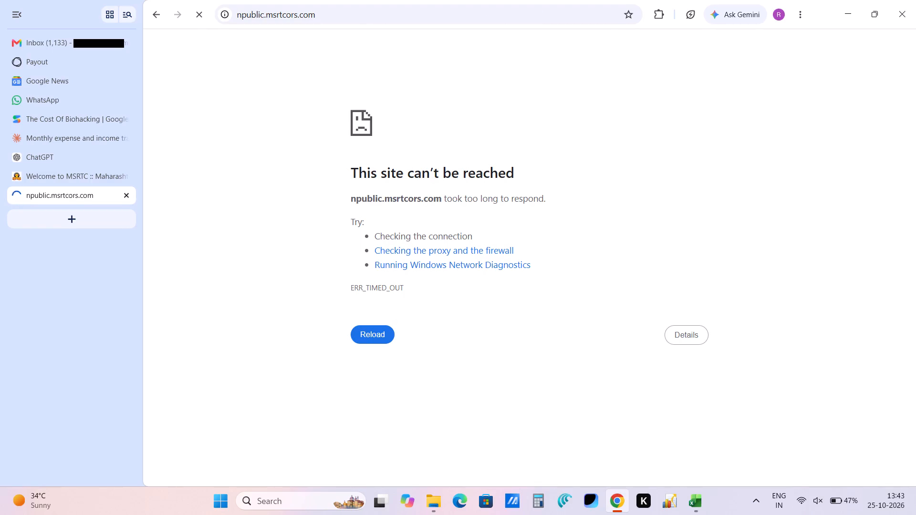
Switch to the bill 18 workbook in Excel and cancel the pending copy of the bill range.
{"action": "left_click", "coordinate": [695, 501]}
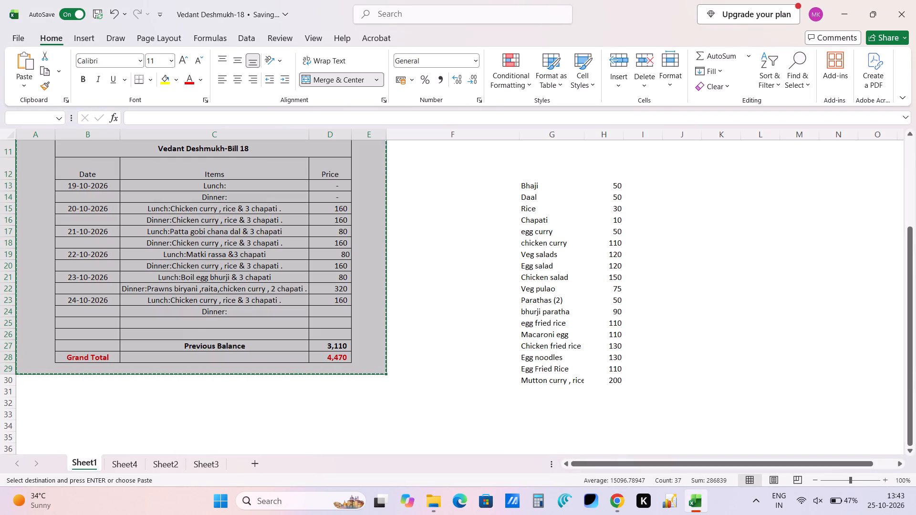
{"action": "key", "text": "Escape"}
{"action": "left_click", "coordinate": [469, 351]}
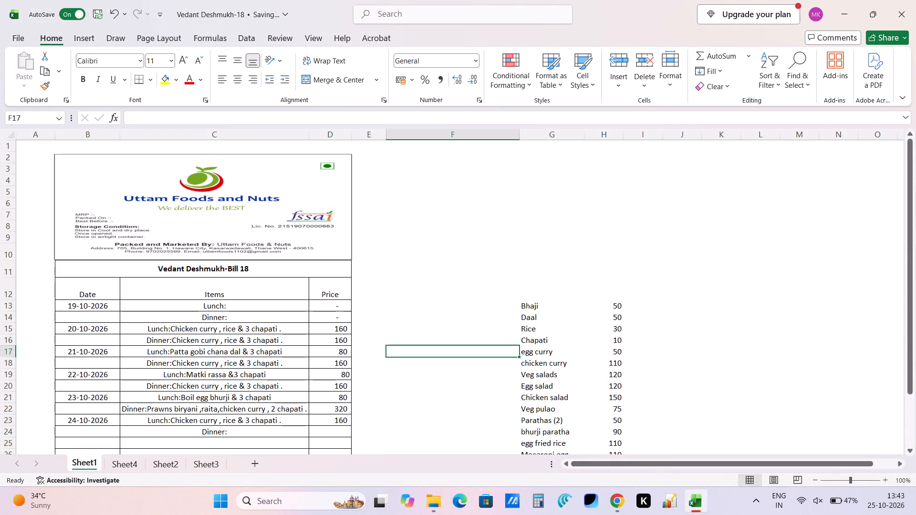
{"action": "scroll", "coordinate": [469, 351], "scroll_direction": "down", "scroll_amount": 1}
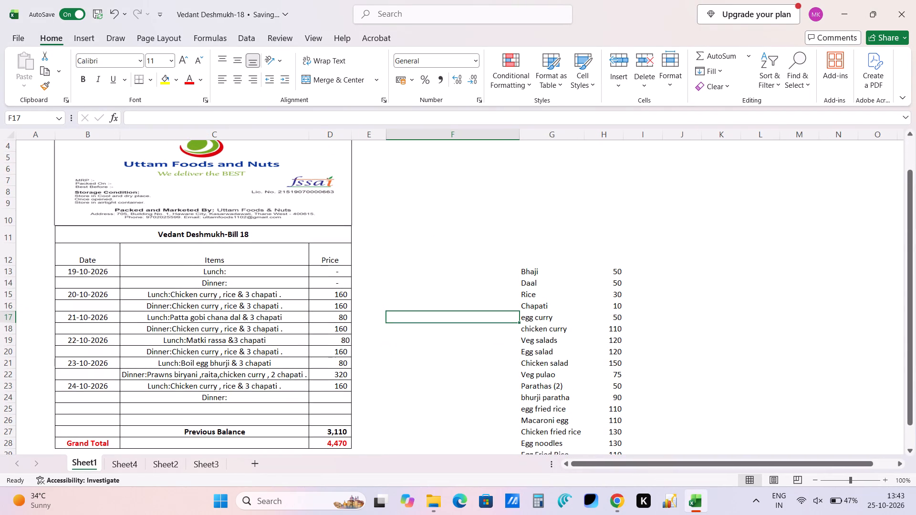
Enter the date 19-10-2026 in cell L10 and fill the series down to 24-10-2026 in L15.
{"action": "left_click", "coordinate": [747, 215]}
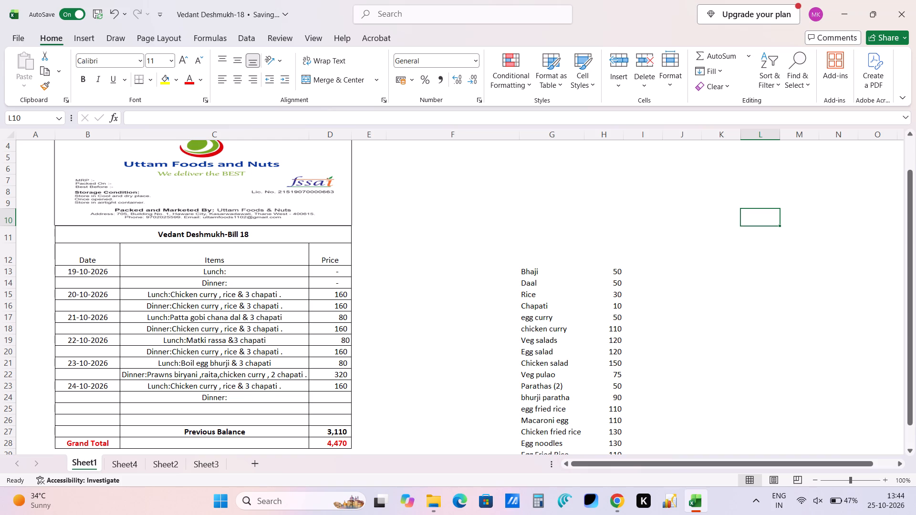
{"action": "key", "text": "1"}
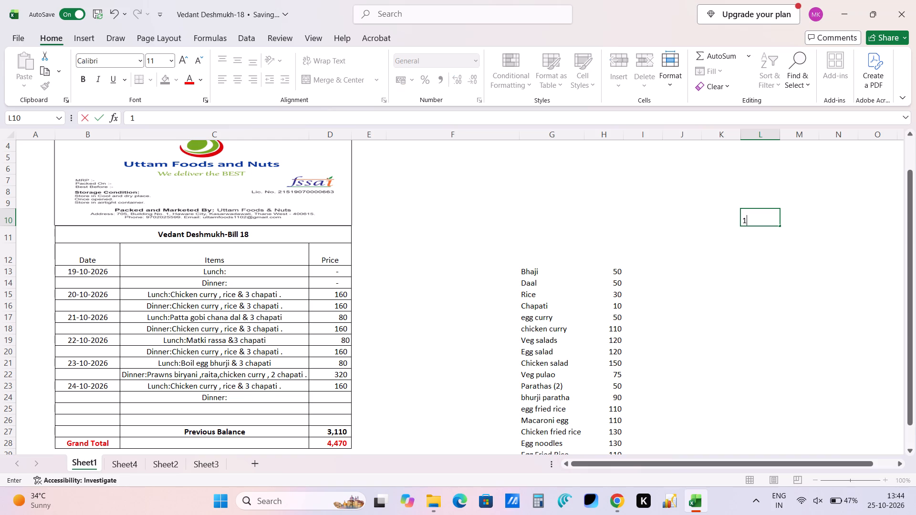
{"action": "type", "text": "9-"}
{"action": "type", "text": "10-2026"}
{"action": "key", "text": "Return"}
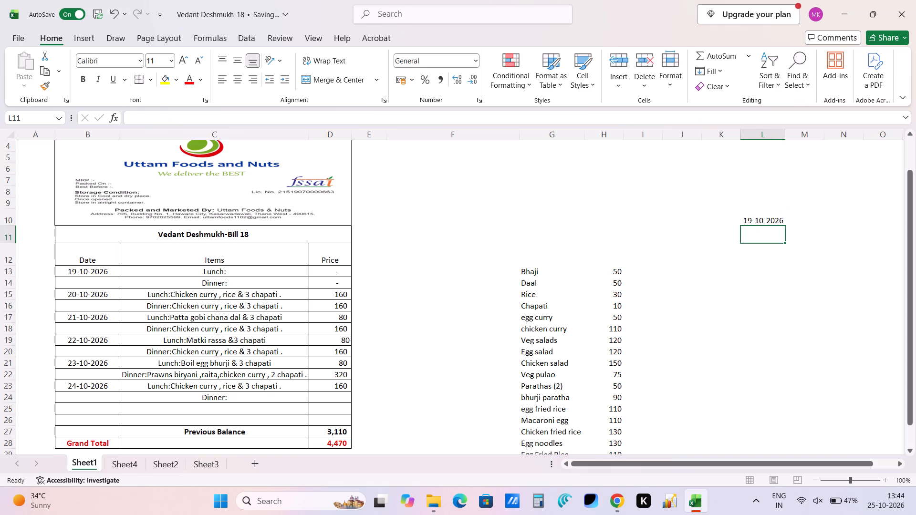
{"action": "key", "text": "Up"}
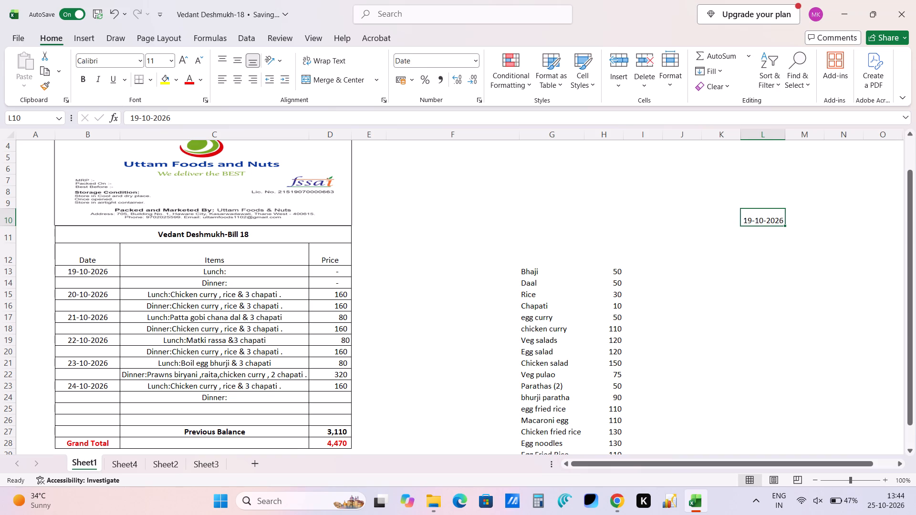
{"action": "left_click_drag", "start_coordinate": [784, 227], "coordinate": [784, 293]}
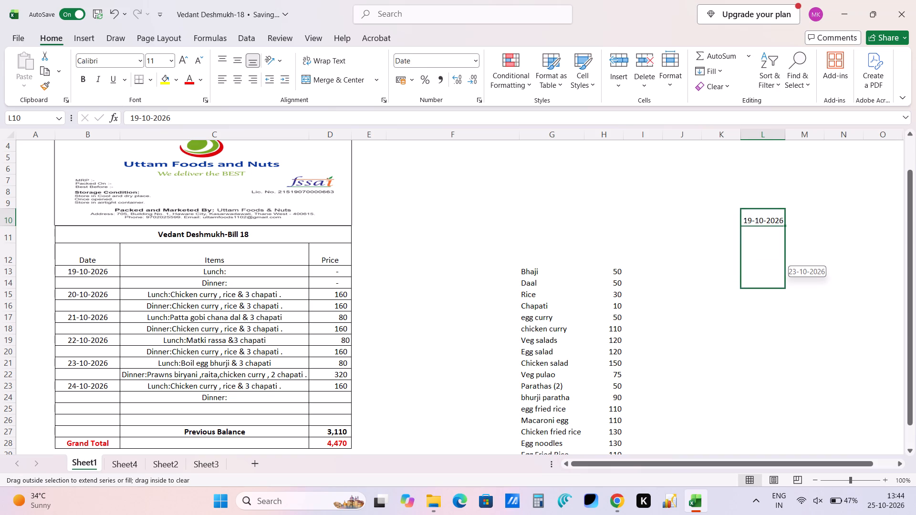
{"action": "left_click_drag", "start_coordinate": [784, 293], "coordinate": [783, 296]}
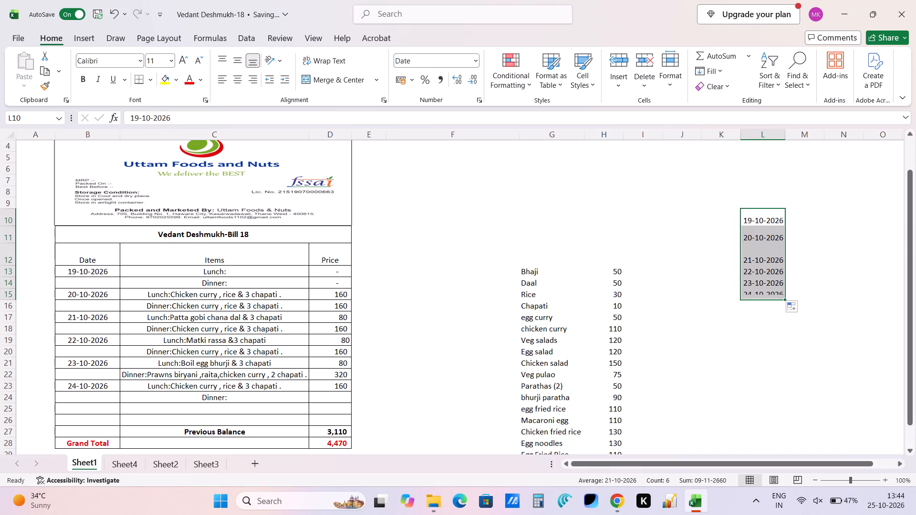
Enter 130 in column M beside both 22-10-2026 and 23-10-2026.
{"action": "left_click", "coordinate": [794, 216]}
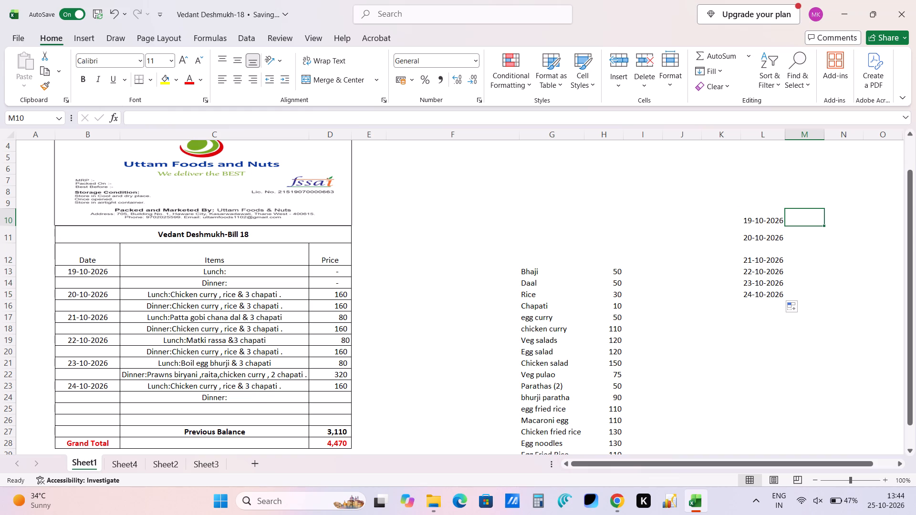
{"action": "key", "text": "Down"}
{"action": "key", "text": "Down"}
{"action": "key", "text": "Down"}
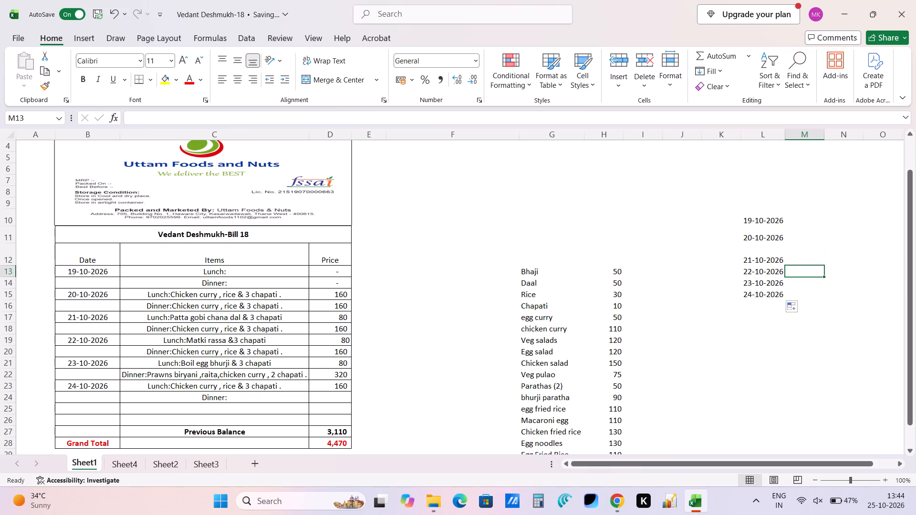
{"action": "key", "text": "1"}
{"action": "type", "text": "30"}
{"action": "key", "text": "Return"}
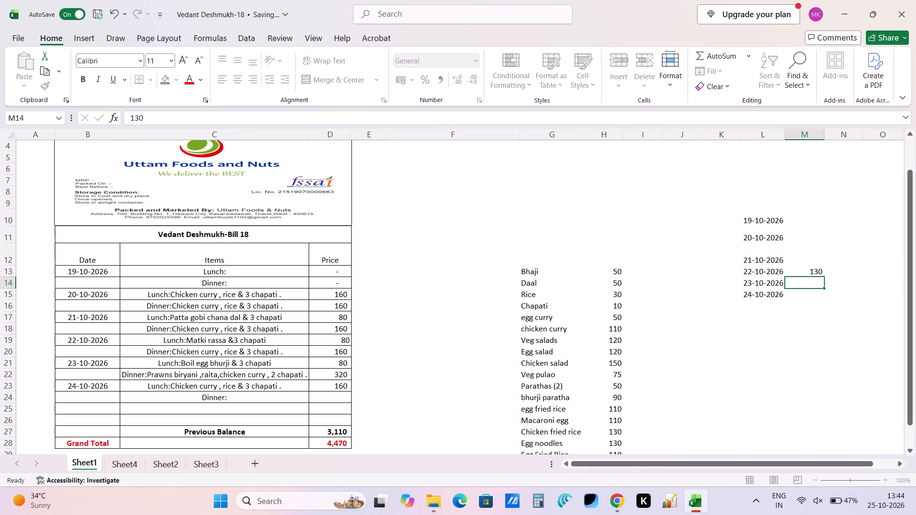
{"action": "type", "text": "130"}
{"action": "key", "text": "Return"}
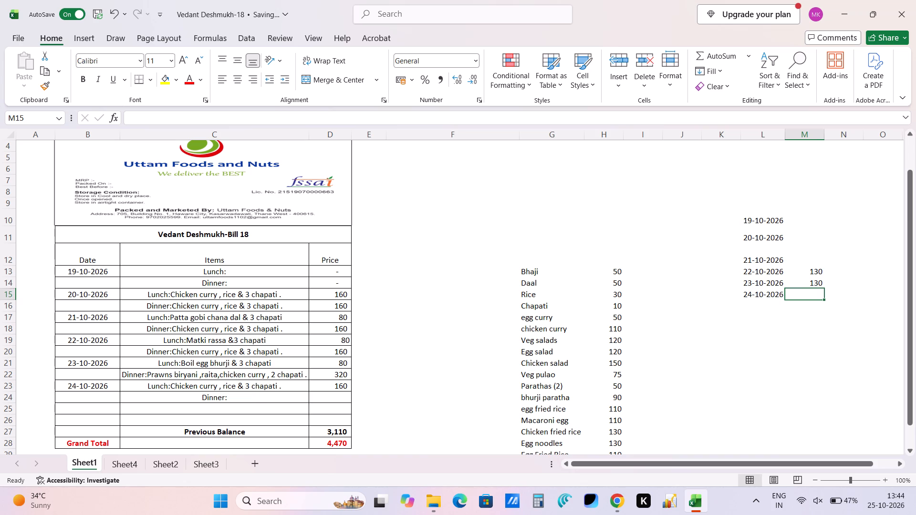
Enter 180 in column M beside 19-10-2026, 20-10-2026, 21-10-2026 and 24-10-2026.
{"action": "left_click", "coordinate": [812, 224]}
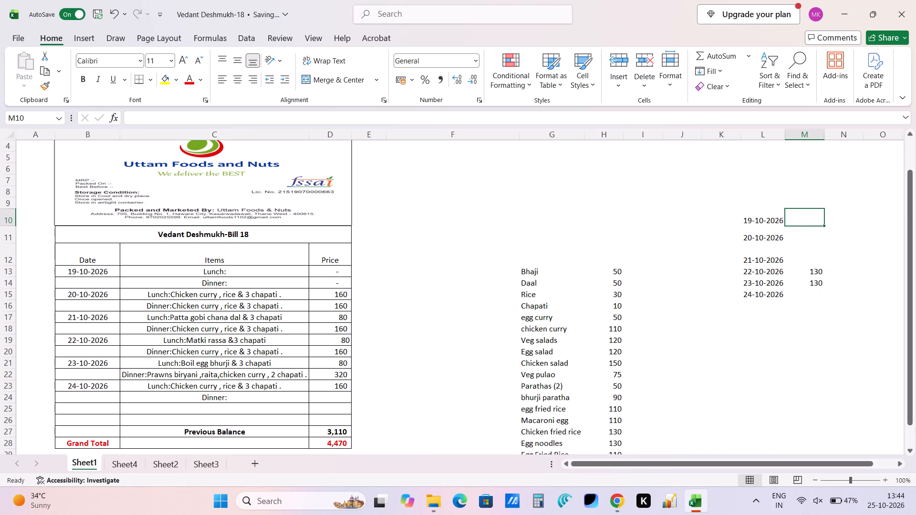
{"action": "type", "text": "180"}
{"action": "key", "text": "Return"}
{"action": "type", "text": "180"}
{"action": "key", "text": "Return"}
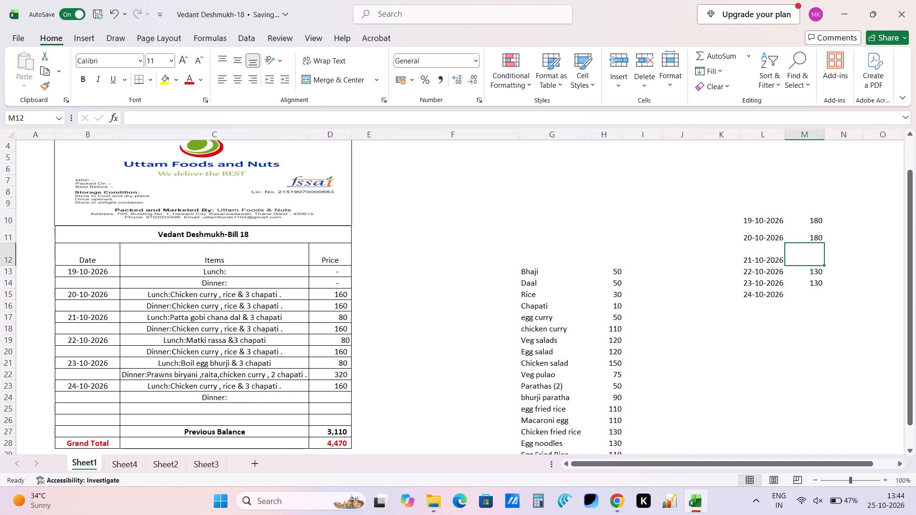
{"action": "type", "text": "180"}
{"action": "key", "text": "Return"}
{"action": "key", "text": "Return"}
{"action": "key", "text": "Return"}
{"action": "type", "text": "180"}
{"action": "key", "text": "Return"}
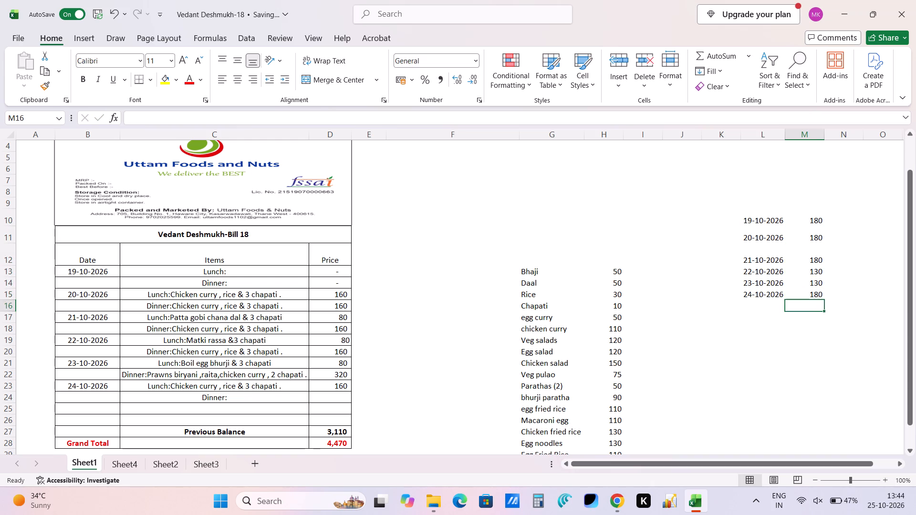
Select the amounts in M10 to M15 to check their sum.
{"action": "key", "text": "Up"}
{"action": "key", "text": "Up"}
{"action": "key", "text": "Up"}
{"action": "key", "text": "Up"}
{"action": "key", "text": "Up"}
{"action": "key", "text": "Up"}
{"action": "key", "text": "shift+Down"}
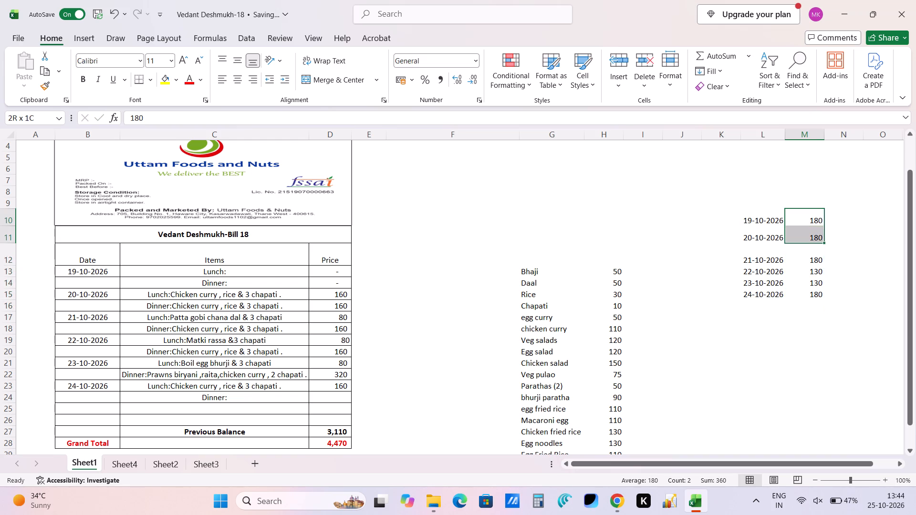
{"action": "key", "text": "shift+Down"}
{"action": "key", "text": "shift+Down"}
{"action": "key", "text": "shift+Down"}
{"action": "key", "text": "shift+Down"}
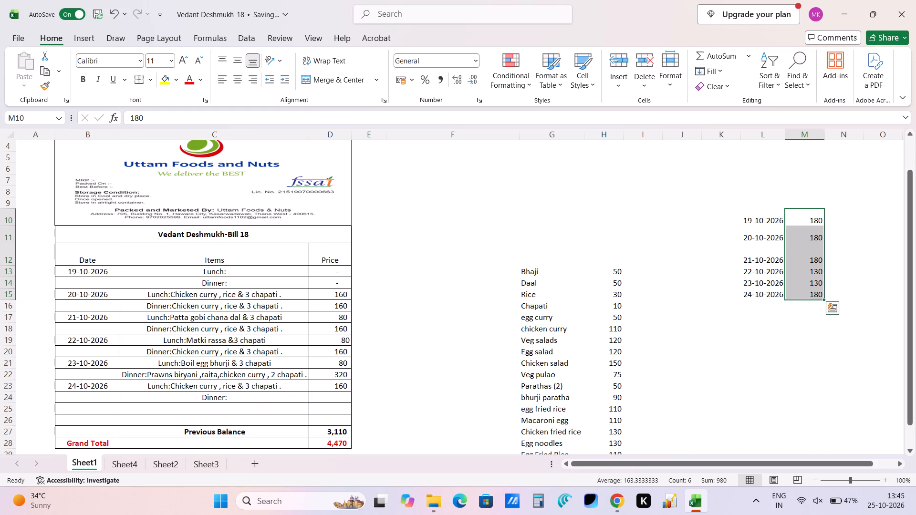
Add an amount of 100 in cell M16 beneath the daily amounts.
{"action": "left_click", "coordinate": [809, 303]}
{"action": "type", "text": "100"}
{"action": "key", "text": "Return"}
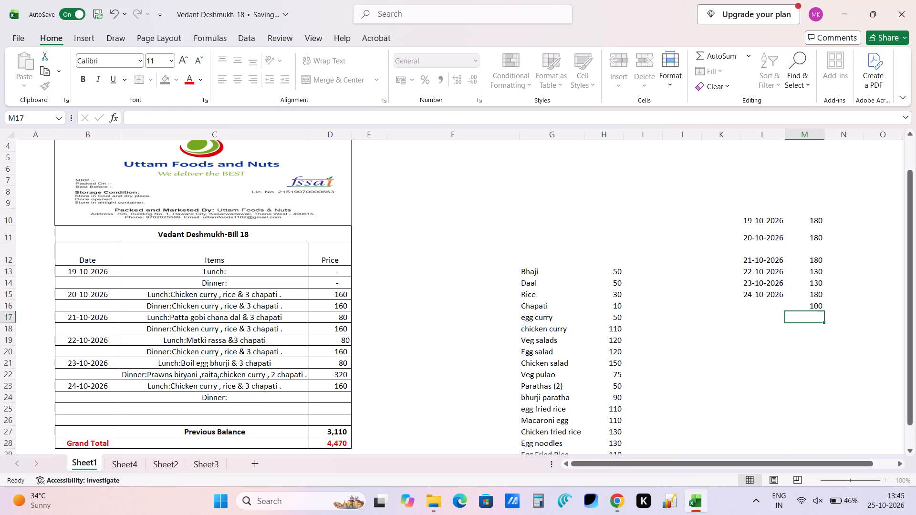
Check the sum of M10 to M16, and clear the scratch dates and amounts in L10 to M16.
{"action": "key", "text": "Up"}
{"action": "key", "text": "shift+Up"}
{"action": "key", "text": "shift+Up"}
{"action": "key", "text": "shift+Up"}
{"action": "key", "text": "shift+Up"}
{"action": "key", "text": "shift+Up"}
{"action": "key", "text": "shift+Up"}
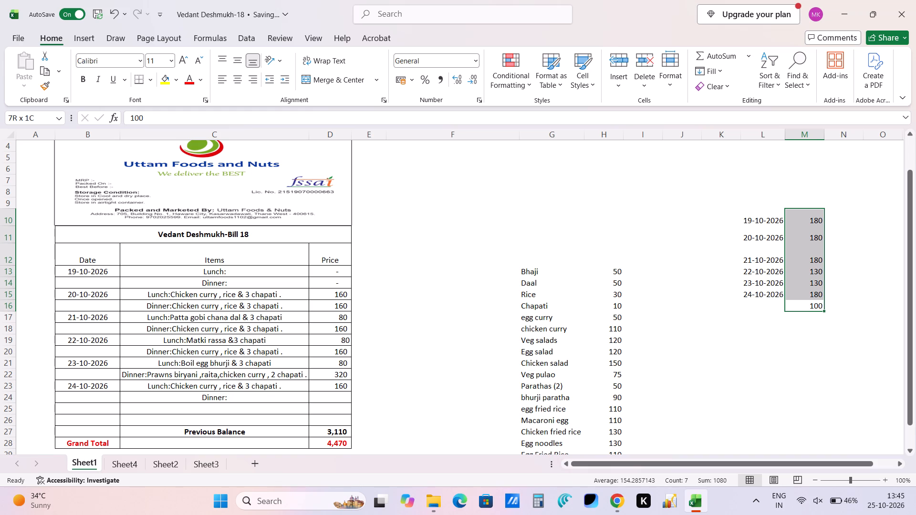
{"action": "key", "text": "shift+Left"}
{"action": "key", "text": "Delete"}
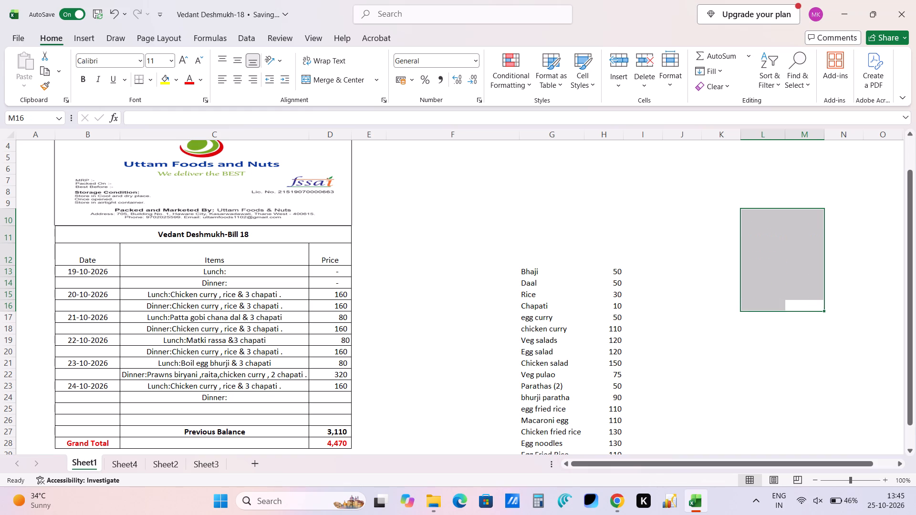
Save the bill 18 workbook and close it.
{"action": "left_click", "coordinate": [797, 325]}
{"action": "key", "text": "ctrl+s"}
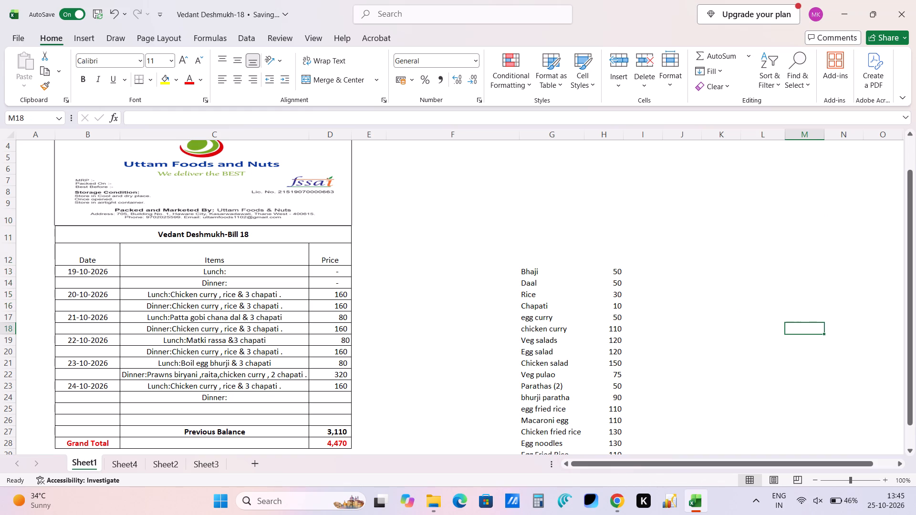
{"action": "left_click", "coordinate": [900, 16]}
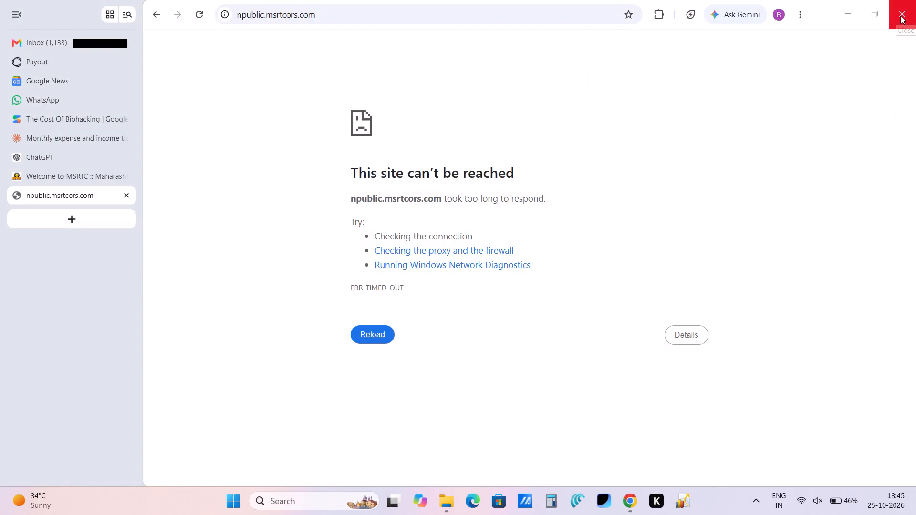
In Chrome, open the Online booking E-Ticket Reservation page from the MSRTC site that is already open.
{"action": "left_click", "coordinate": [80, 166]}
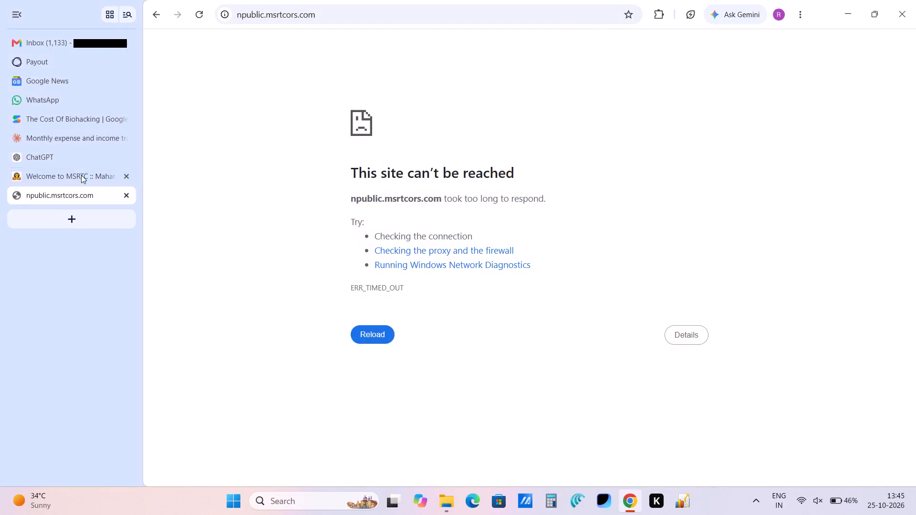
{"action": "left_click", "coordinate": [83, 179]}
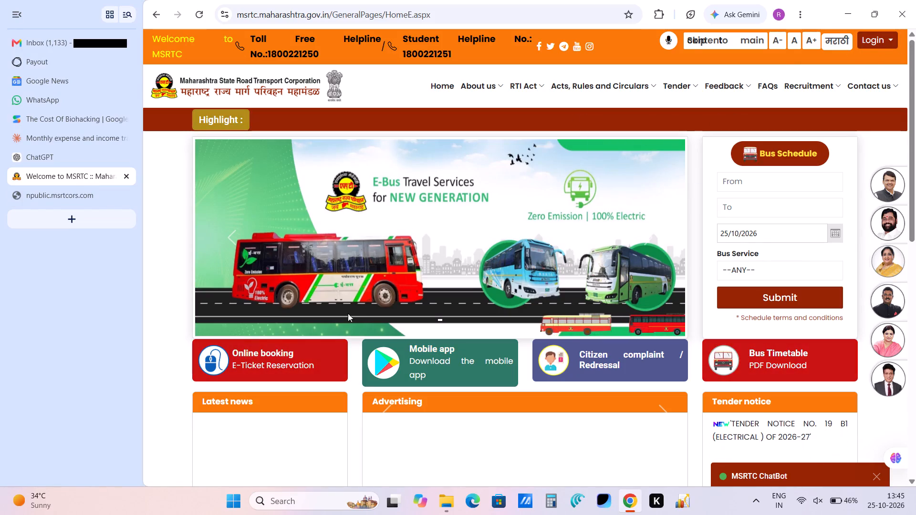
{"action": "left_click", "coordinate": [303, 369]}
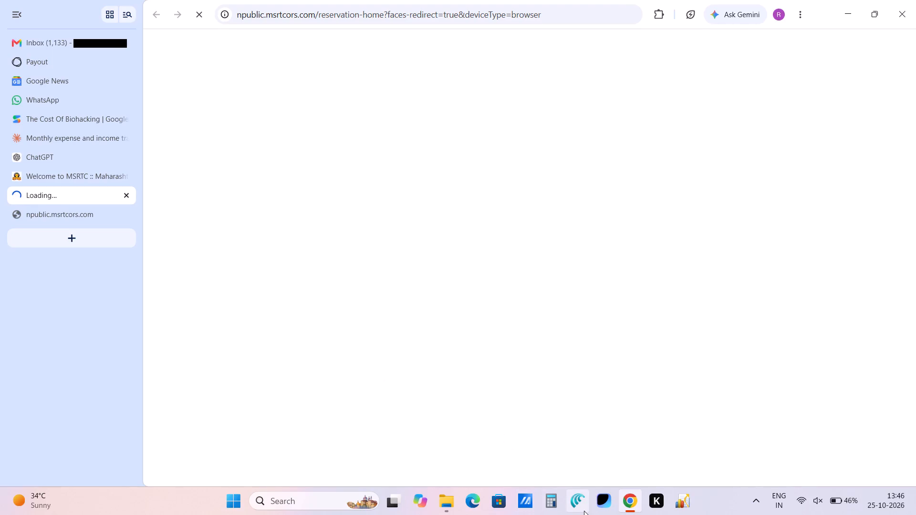
Switch to the Comet browser, look up msrtc and open the msrtc.maharashtra.gov.in site.
{"action": "left_click", "coordinate": [579, 498]}
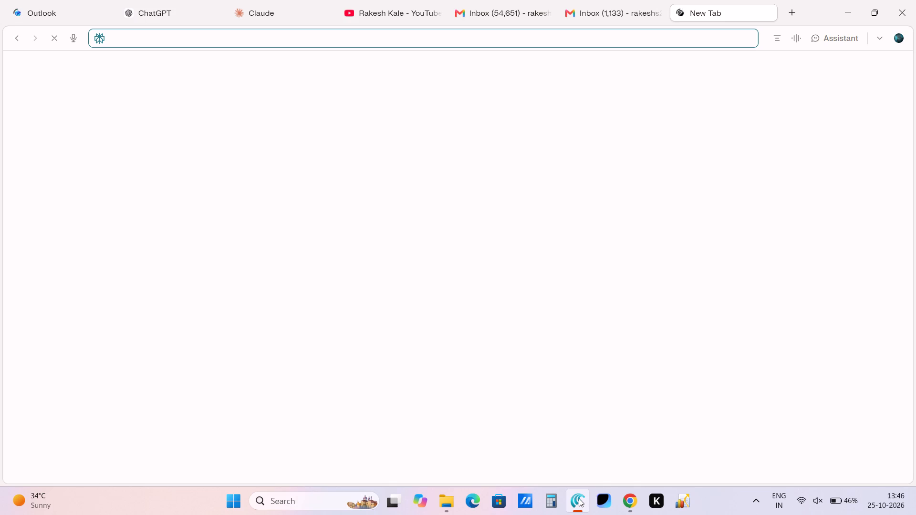
{"action": "type", "text": "msrtc"}
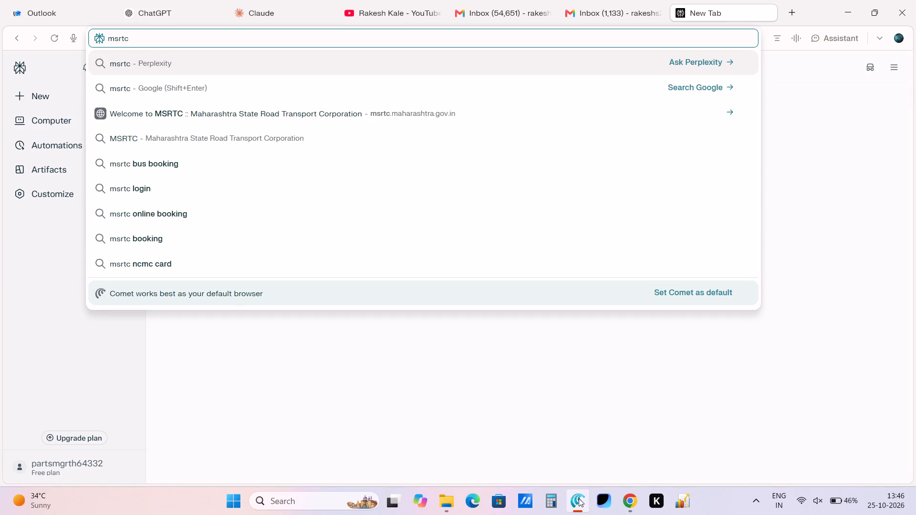
{"action": "key", "text": "Down"}
{"action": "key", "text": "Down"}
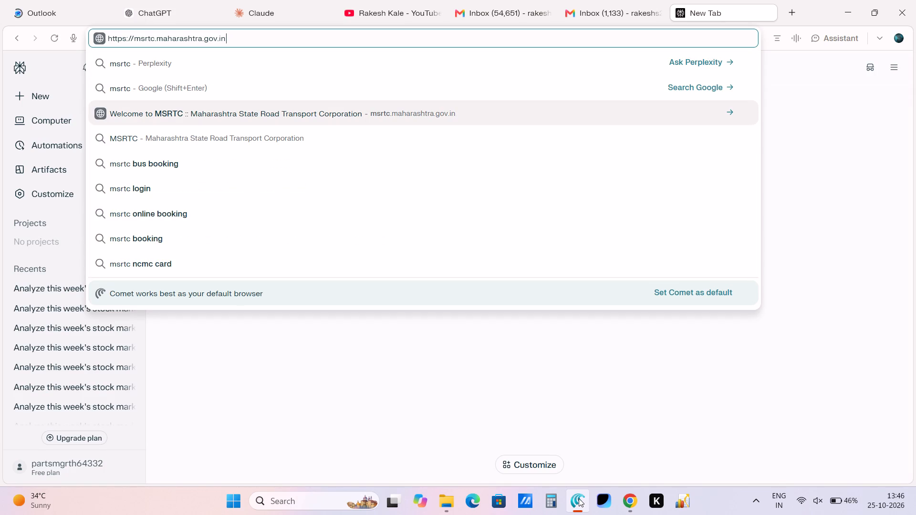
{"action": "key", "text": "Return"}
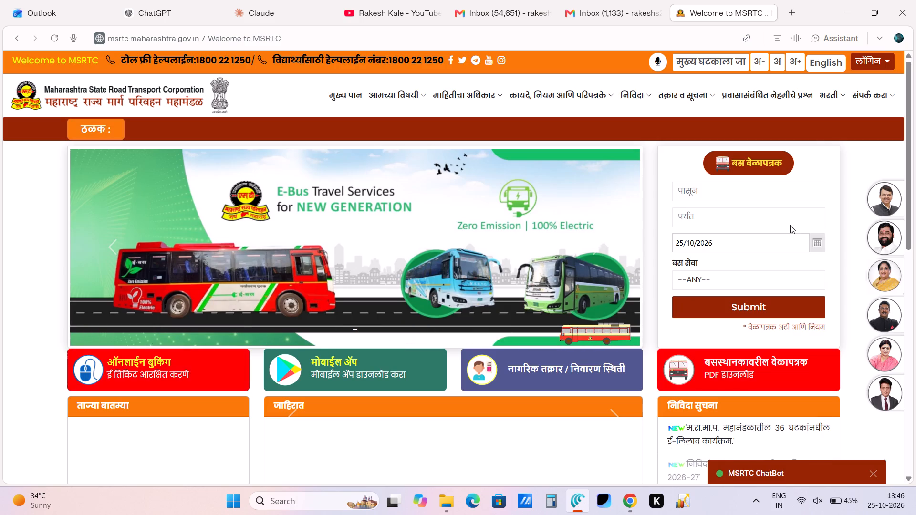
Switch the MSRTC site to English and open its Online booking E-Ticket Reservation page.
{"action": "left_click", "coordinate": [822, 66]}
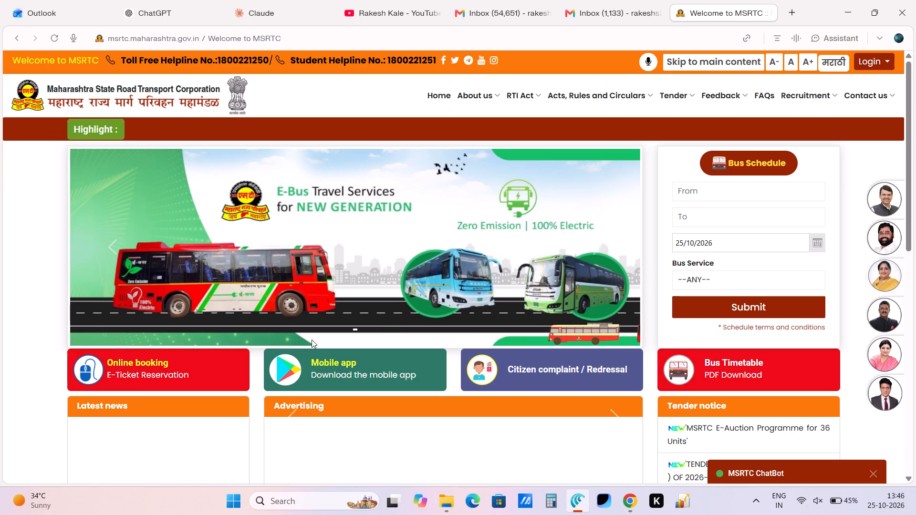
{"action": "left_click", "coordinate": [195, 381]}
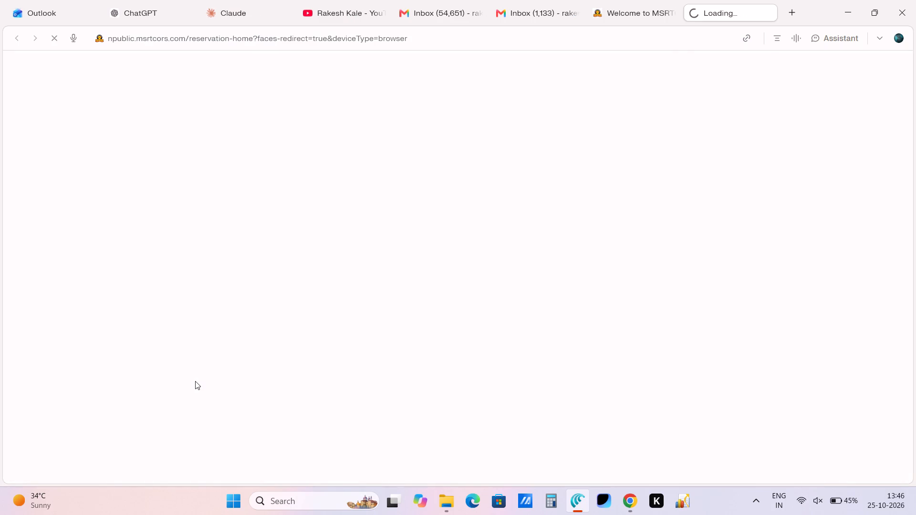